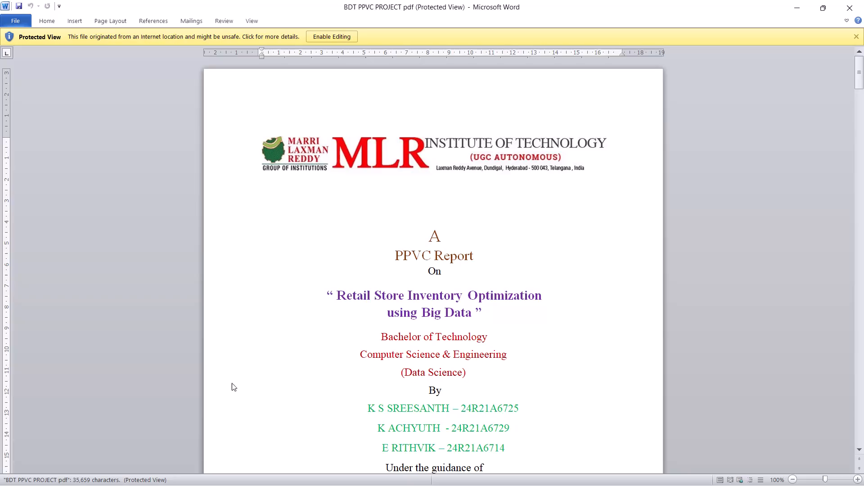
Enable editing of the protected project report.
{"action": "scroll", "coordinate": [607, 269], "scroll_direction": "down", "scroll_amount": 6}
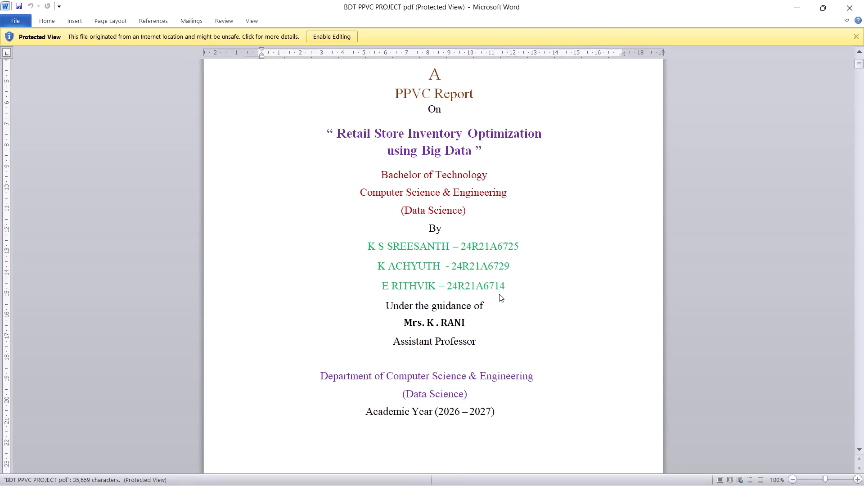
{"action": "left_click", "coordinate": [330, 38]}
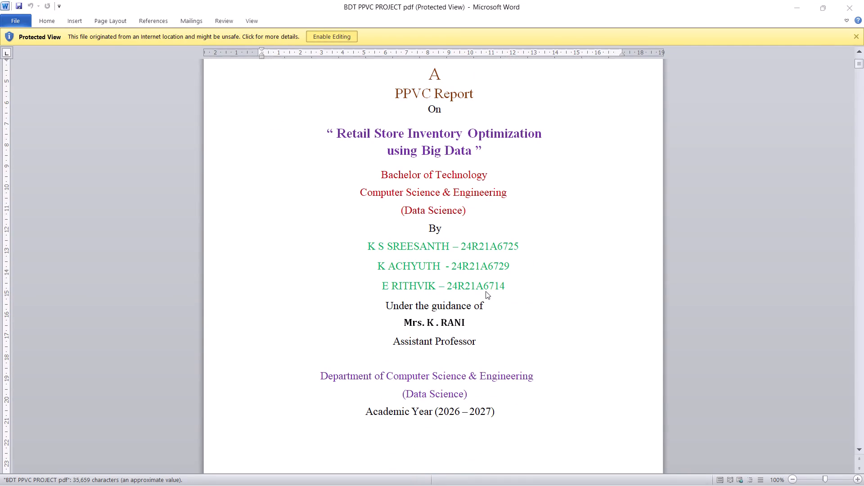
{"action": "scroll", "coordinate": [501, 322], "scroll_direction": "down", "scroll_amount": 6}
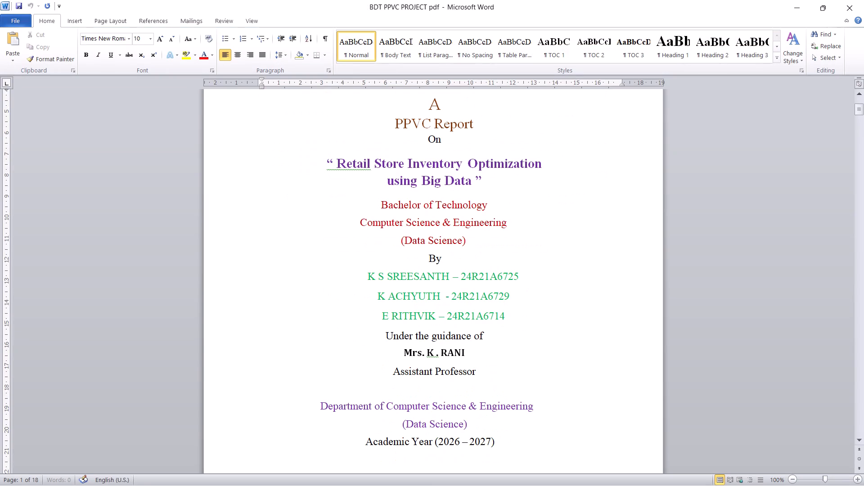
Insert a blank line below the third student's entry on the cover page.
{"action": "left_click", "coordinate": [509, 315]}
{"action": "key", "text": "Return"}
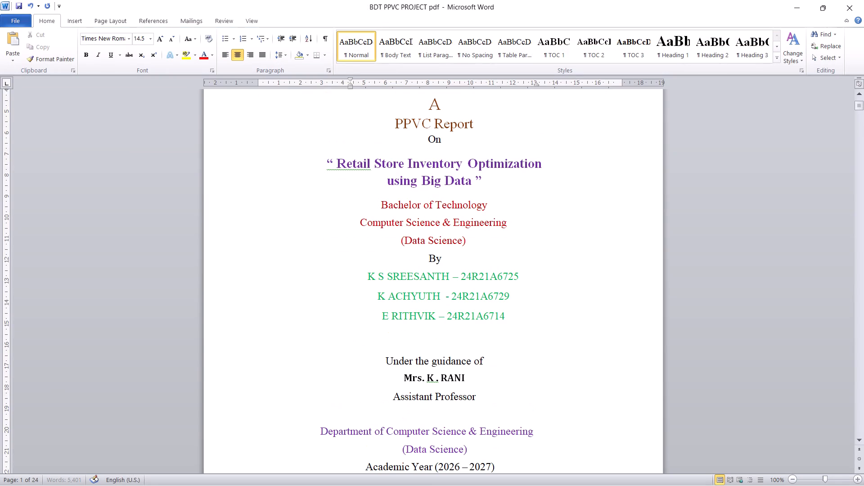
{"action": "left_click", "coordinate": [399, 330]}
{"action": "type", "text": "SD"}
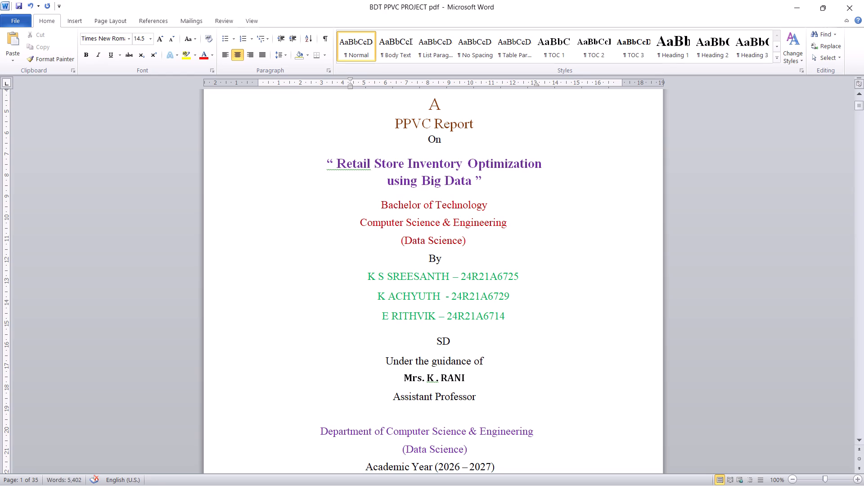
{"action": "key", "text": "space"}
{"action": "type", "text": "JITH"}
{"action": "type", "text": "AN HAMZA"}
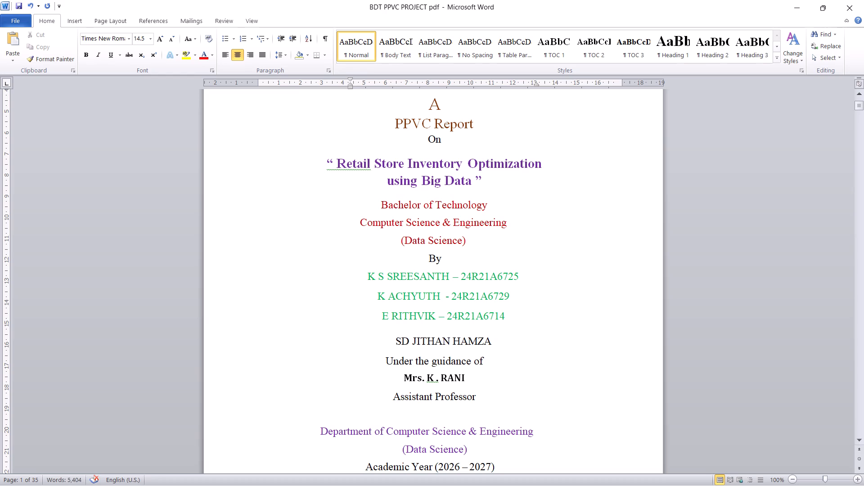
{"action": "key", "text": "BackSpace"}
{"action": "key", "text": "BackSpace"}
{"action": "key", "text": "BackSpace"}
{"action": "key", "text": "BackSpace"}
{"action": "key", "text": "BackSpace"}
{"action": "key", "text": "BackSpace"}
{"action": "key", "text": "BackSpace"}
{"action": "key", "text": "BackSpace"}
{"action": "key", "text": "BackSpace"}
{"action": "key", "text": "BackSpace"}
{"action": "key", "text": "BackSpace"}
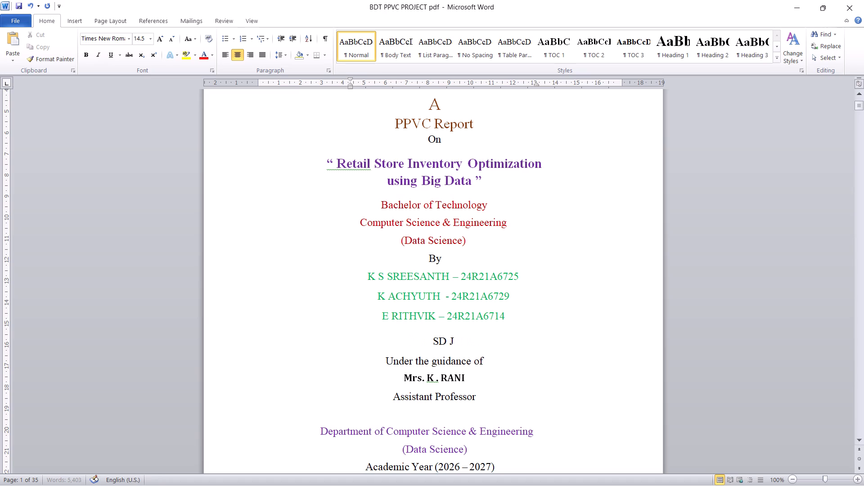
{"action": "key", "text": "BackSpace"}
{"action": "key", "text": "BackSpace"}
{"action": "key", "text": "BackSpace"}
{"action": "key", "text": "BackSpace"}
Enter HAMZA, a dash and the fourth student's roll number on the new cover page line.
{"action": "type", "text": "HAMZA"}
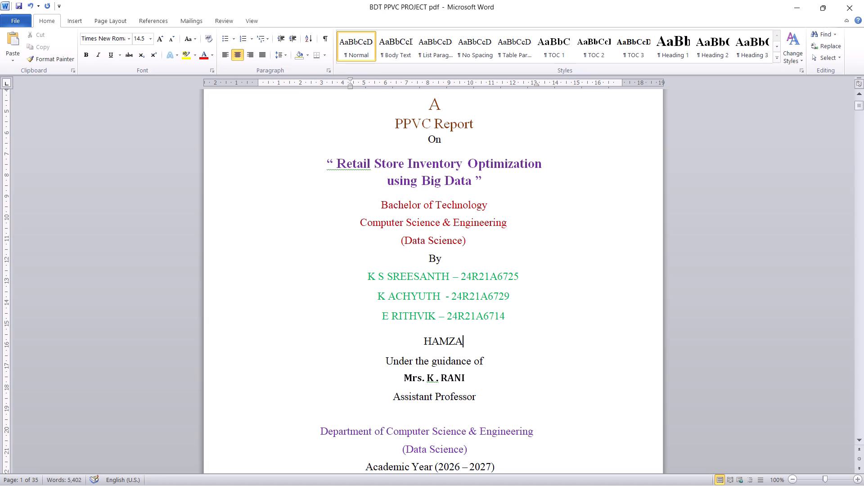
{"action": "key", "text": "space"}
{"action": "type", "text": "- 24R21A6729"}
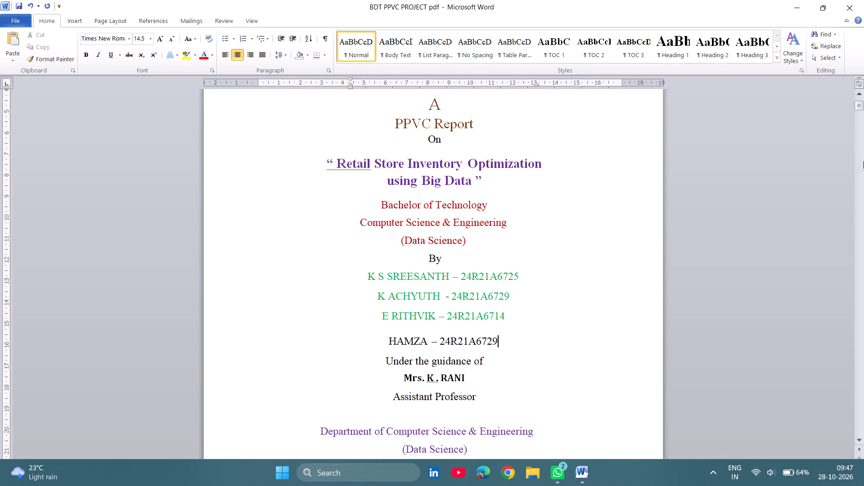
Change the font colour of the HAMZA line to the standard green used for the other students.
{"action": "left_click_drag", "start_coordinate": [504, 346], "coordinate": [376, 349]}
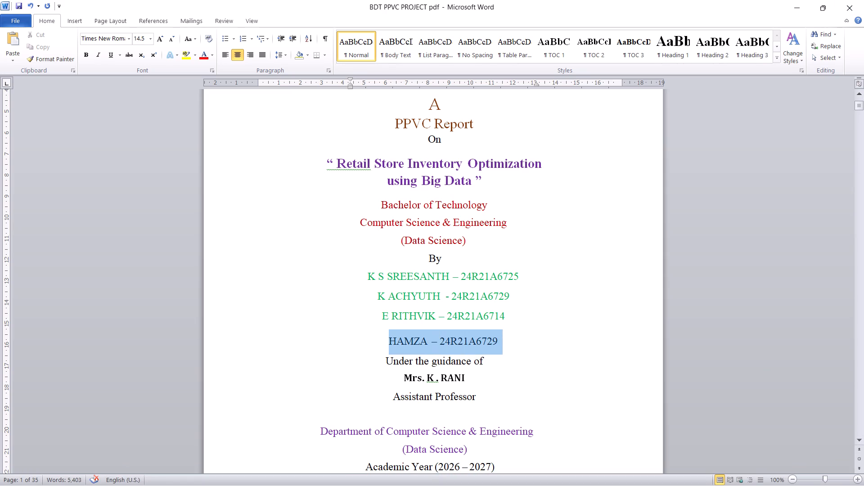
{"action": "left_click_drag", "start_coordinate": [376, 349], "coordinate": [364, 349]}
{"action": "left_click", "coordinate": [211, 54]}
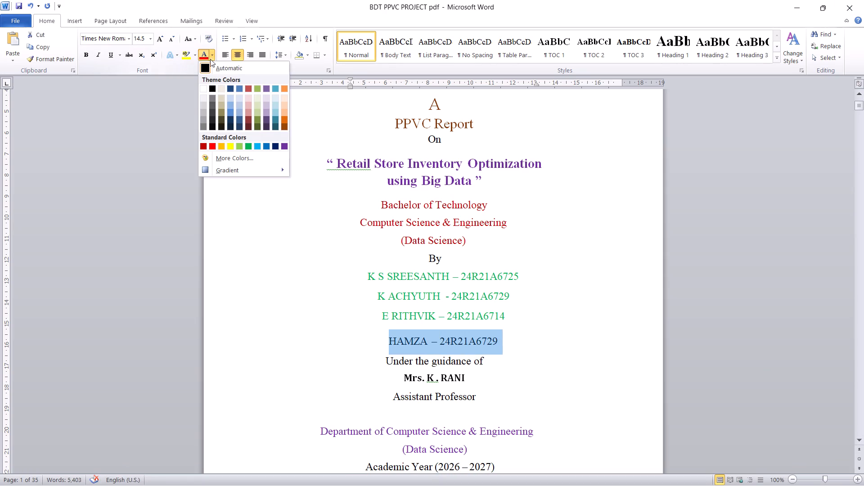
{"action": "left_click", "coordinate": [242, 144]}
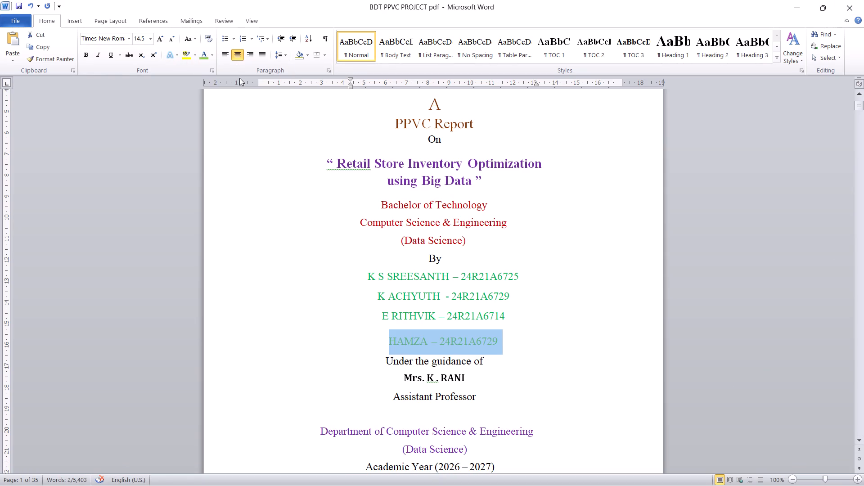
{"action": "left_click", "coordinate": [214, 56]}
{"action": "left_click", "coordinate": [249, 144]}
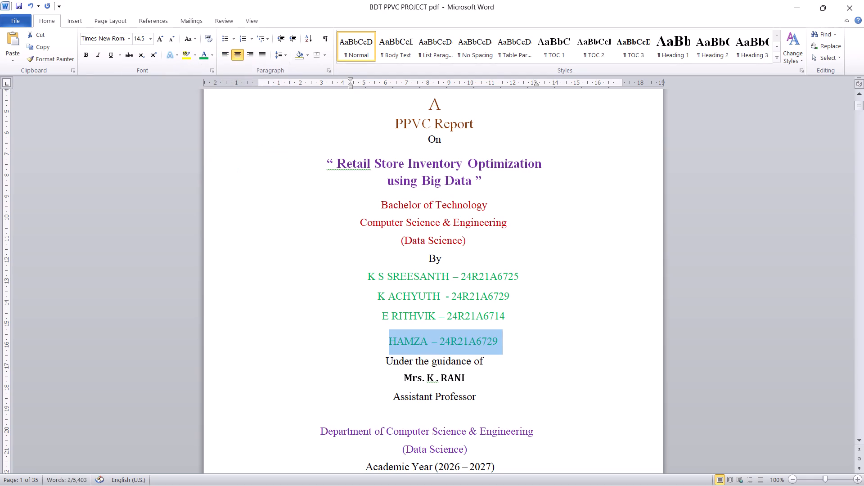
{"action": "left_click", "coordinate": [264, 280]}
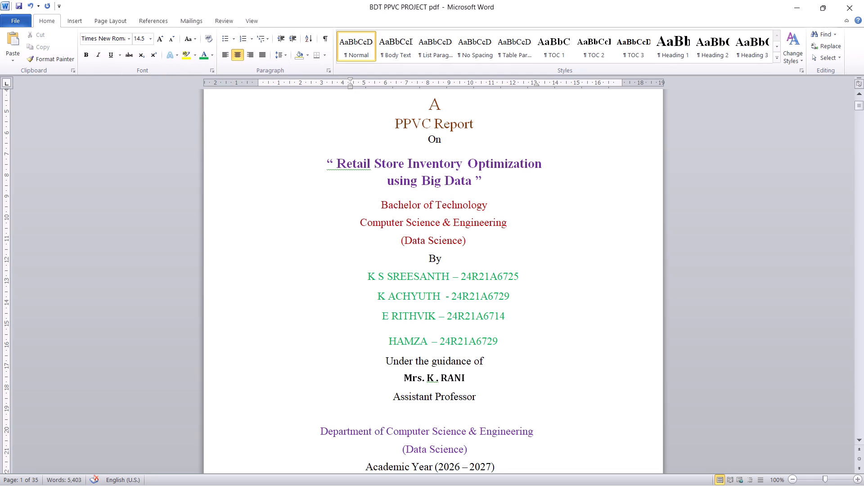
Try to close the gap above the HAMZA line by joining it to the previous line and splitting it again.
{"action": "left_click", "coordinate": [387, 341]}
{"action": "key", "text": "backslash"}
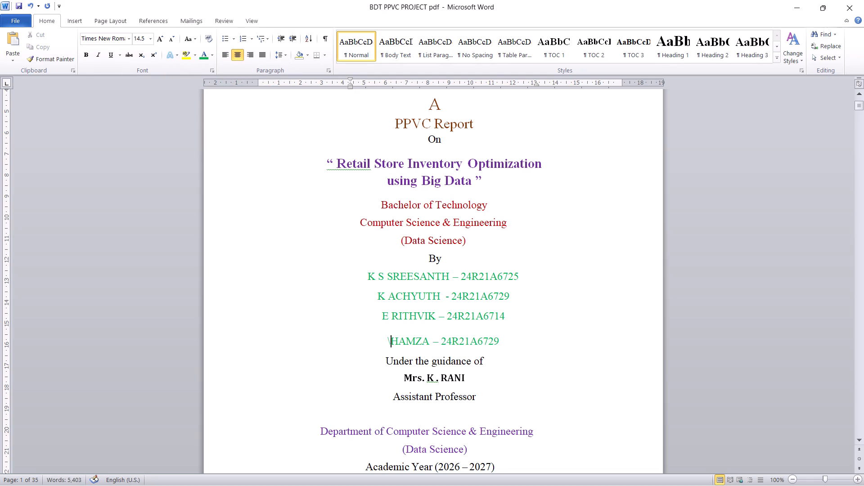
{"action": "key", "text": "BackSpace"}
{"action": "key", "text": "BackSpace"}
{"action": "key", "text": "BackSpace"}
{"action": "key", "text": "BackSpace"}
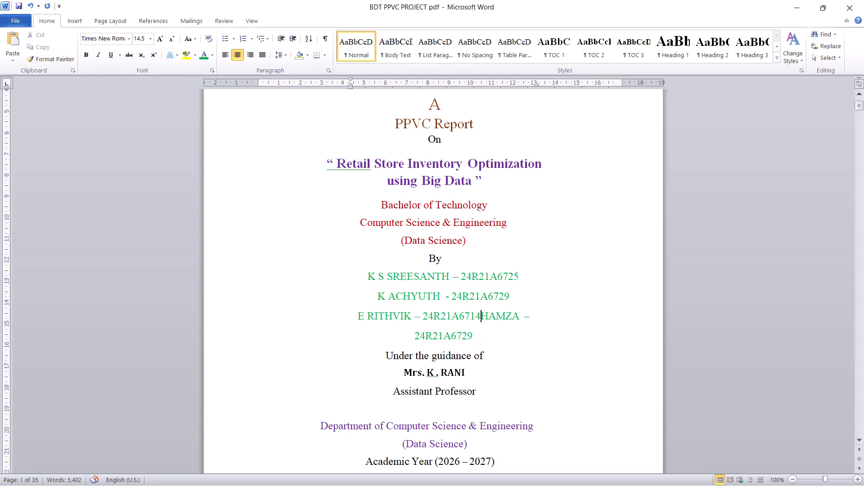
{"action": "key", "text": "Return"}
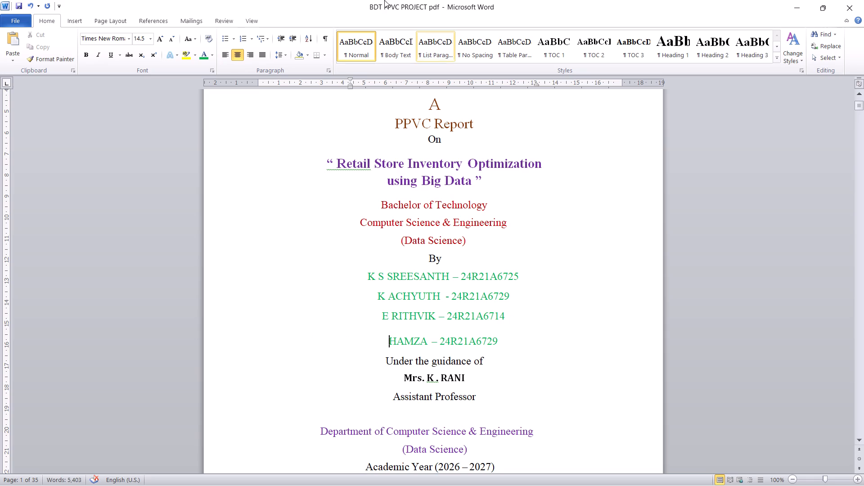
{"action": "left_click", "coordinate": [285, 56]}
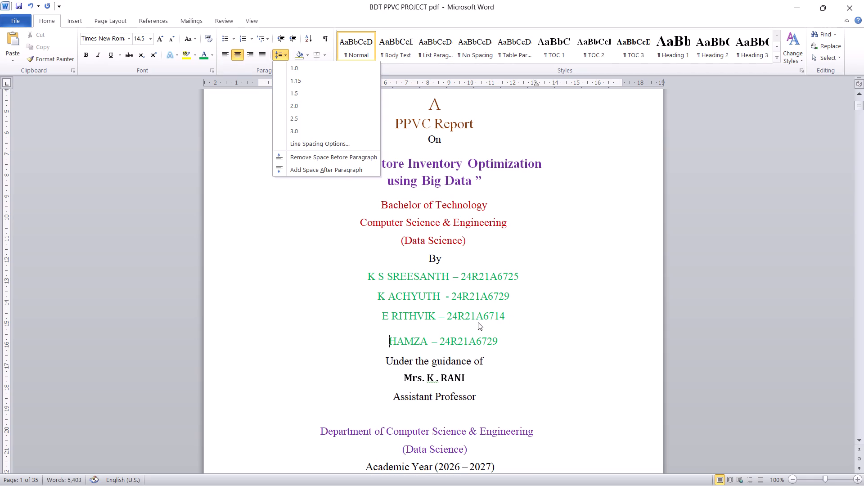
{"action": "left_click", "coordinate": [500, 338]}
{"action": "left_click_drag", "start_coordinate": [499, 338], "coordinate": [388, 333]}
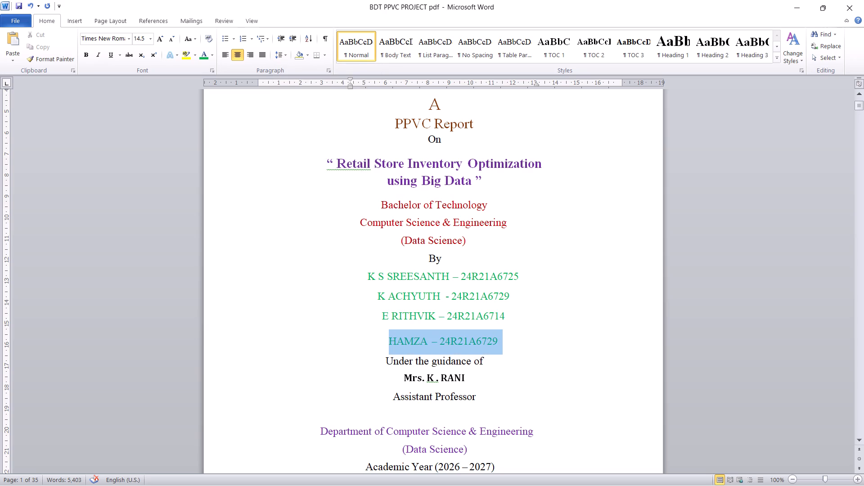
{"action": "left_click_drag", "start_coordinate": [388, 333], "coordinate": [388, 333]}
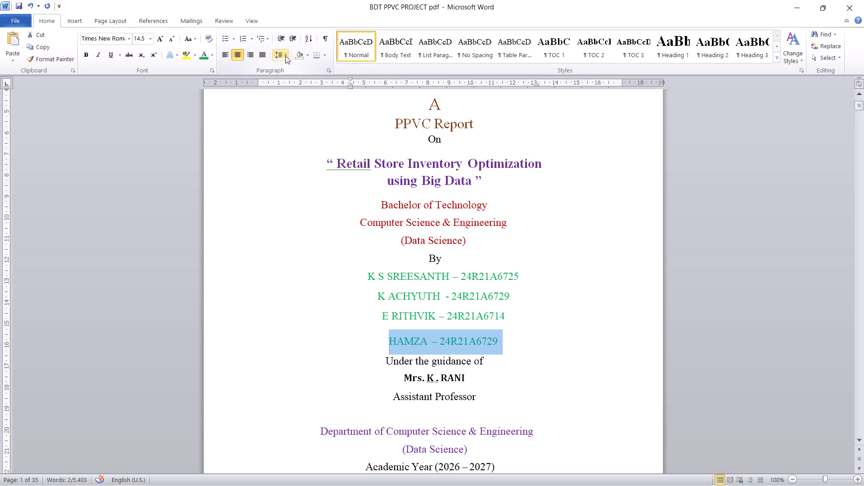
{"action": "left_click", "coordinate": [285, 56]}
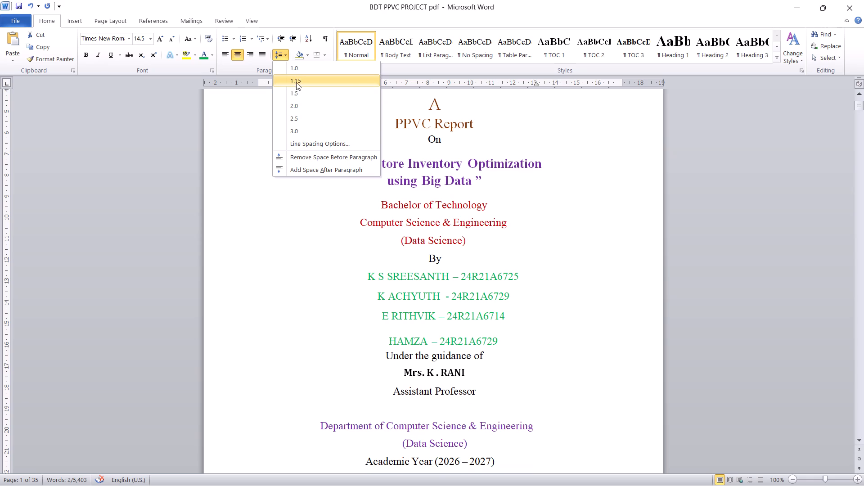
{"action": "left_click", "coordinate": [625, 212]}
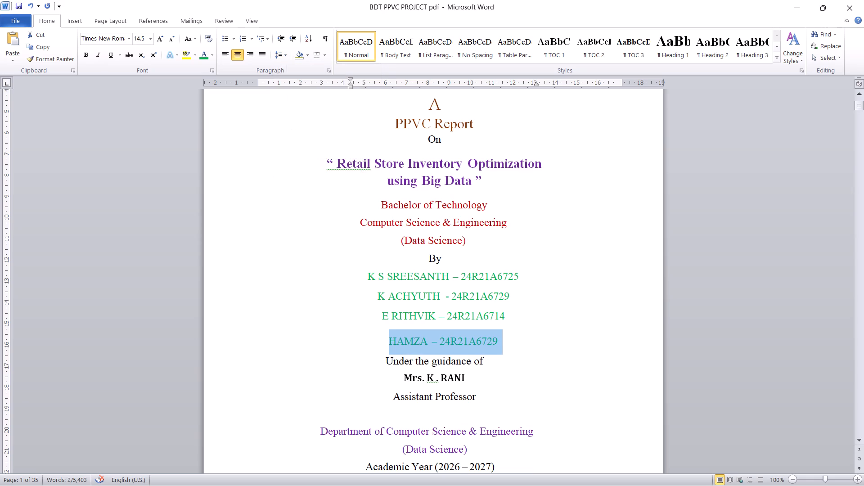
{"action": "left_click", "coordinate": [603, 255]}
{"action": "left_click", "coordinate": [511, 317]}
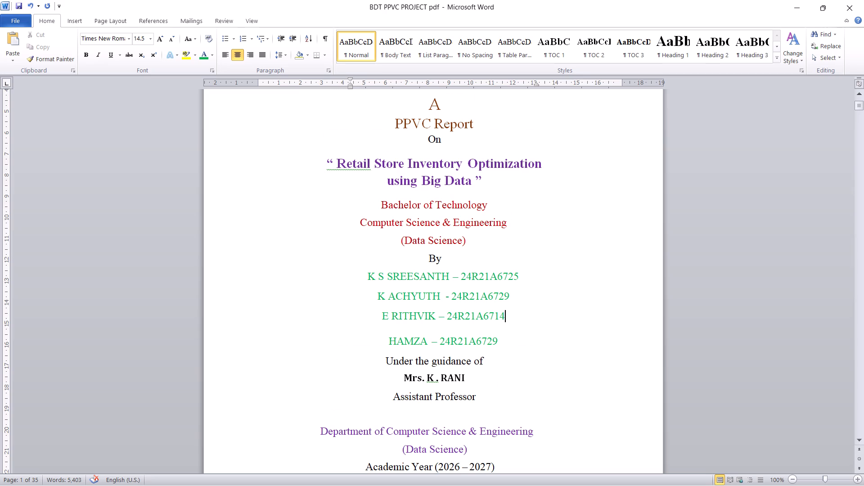
Look over the cover page and the certificate page, including the student names listed on them.
{"action": "scroll", "coordinate": [511, 304], "scroll_direction": "down", "scroll_amount": 15}
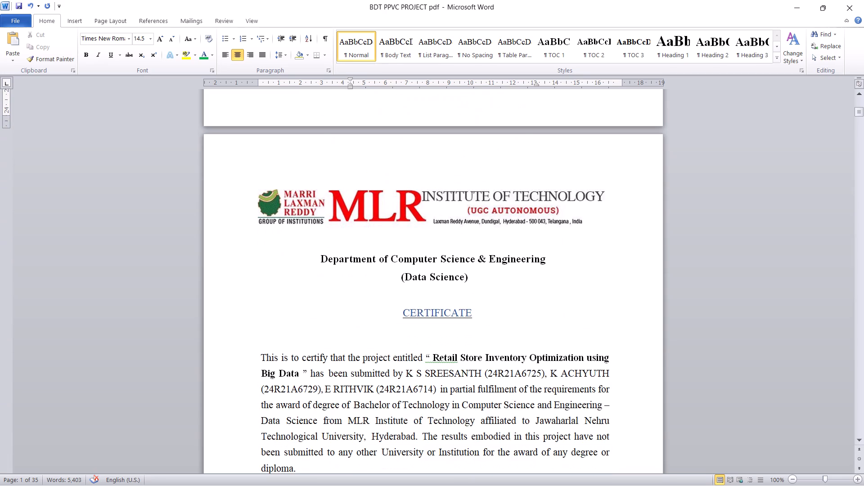
{"action": "scroll", "coordinate": [519, 282], "scroll_direction": "down", "scroll_amount": 12}
{"action": "scroll", "coordinate": [519, 278], "scroll_direction": "up", "scroll_amount": 1}
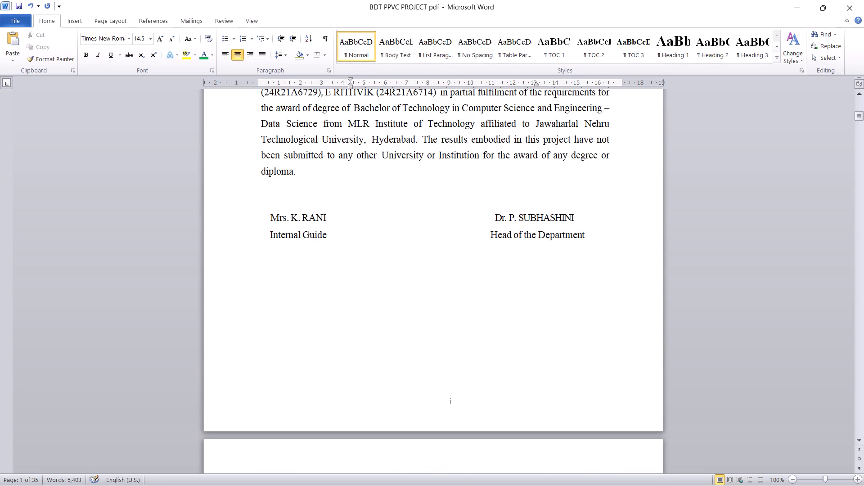
{"action": "scroll", "coordinate": [470, 238], "scroll_direction": "up", "scroll_amount": 6}
{"action": "scroll", "coordinate": [470, 238], "scroll_direction": "down", "scroll_amount": 1}
{"action": "scroll", "coordinate": [470, 238], "scroll_direction": "up", "scroll_amount": 20}
{"action": "scroll", "coordinate": [470, 234], "scroll_direction": "down", "scroll_amount": 1}
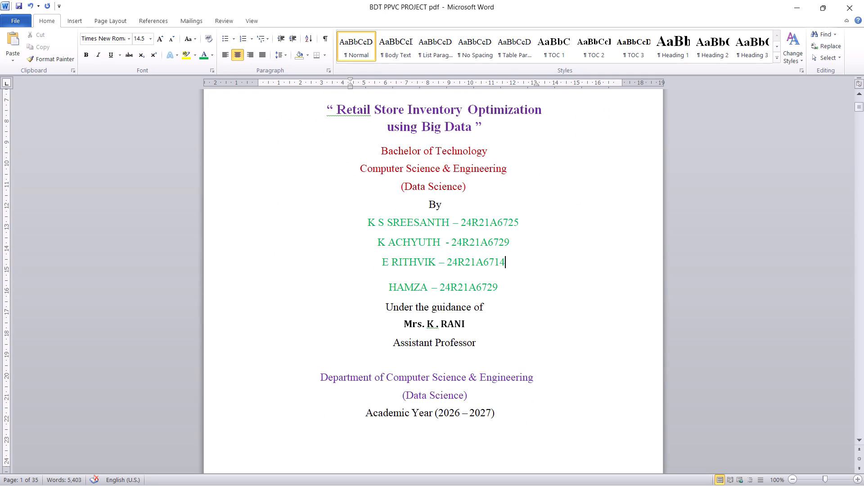
{"action": "scroll", "coordinate": [410, 265], "scroll_direction": "up", "scroll_amount": 6}
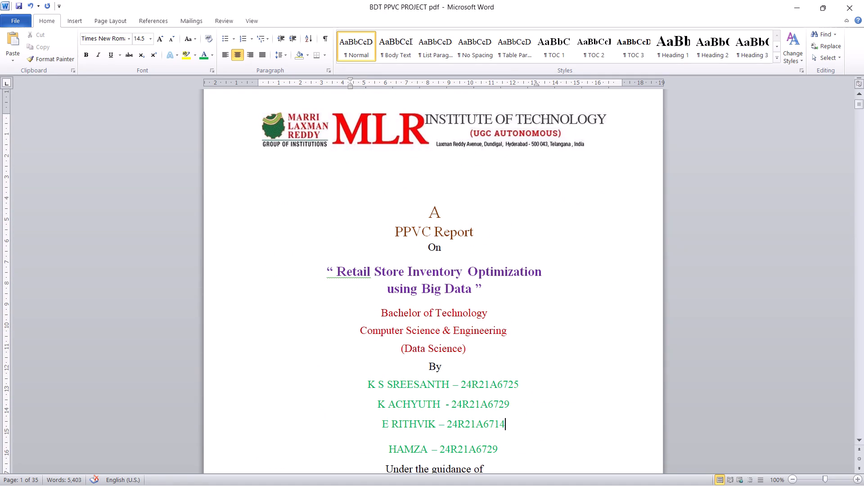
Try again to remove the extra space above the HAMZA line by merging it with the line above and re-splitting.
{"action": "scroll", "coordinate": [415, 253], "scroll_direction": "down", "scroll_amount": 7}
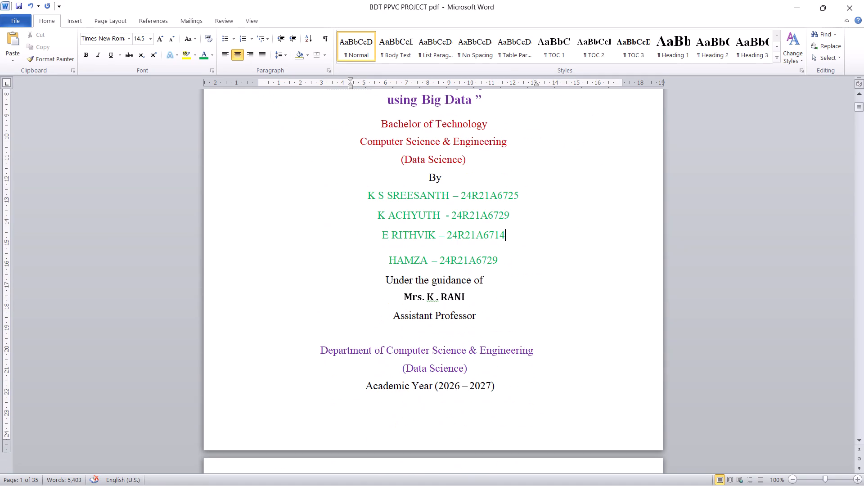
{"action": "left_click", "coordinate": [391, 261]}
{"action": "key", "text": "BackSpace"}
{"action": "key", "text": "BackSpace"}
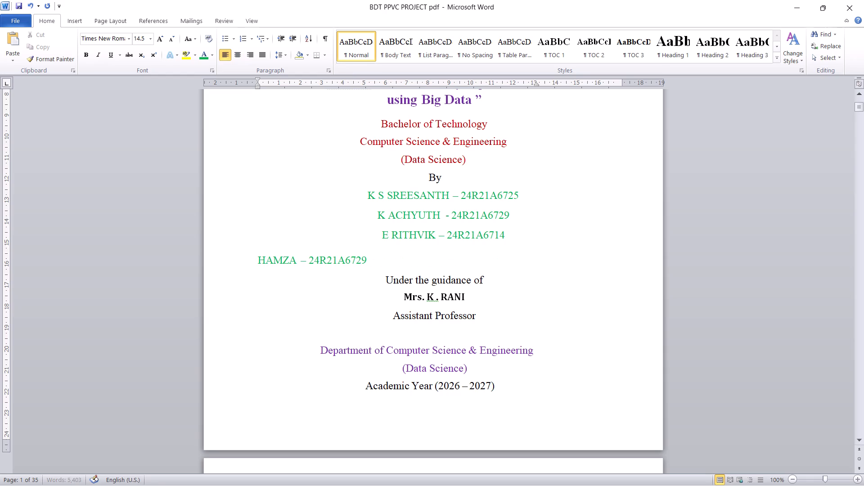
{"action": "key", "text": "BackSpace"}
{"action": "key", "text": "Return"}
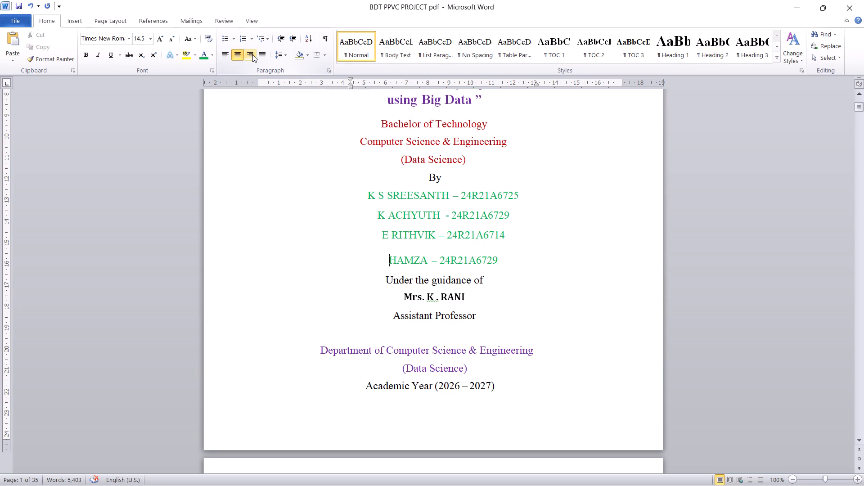
Remove the space before the HAMZA paragraph in the cover page's student list.
{"action": "left_click", "coordinate": [278, 55]}
{"action": "left_click", "coordinate": [278, 55]}
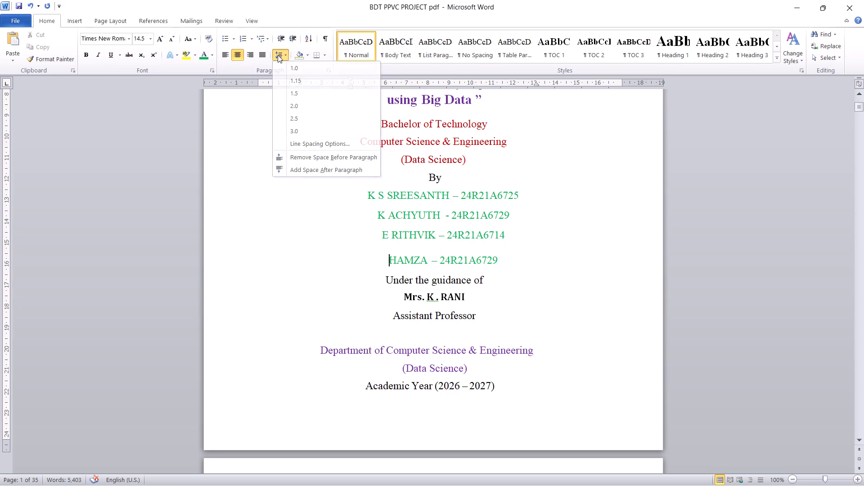
{"action": "left_click", "coordinate": [286, 54]}
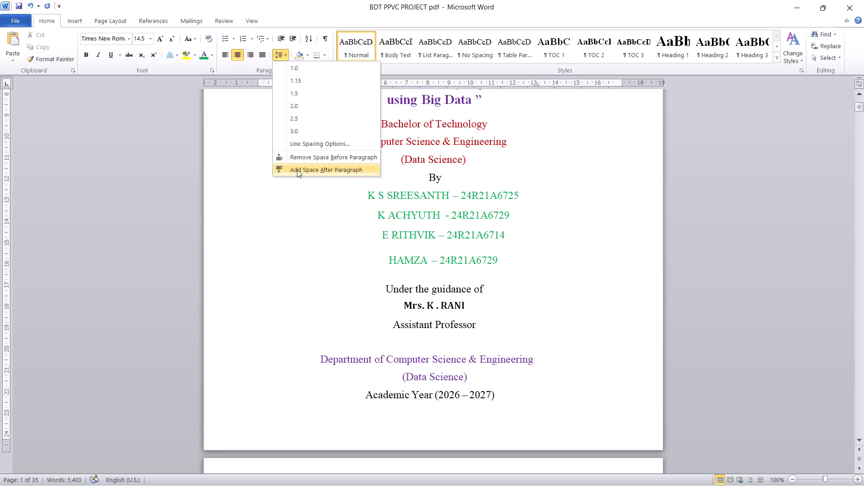
{"action": "left_click", "coordinate": [298, 158]}
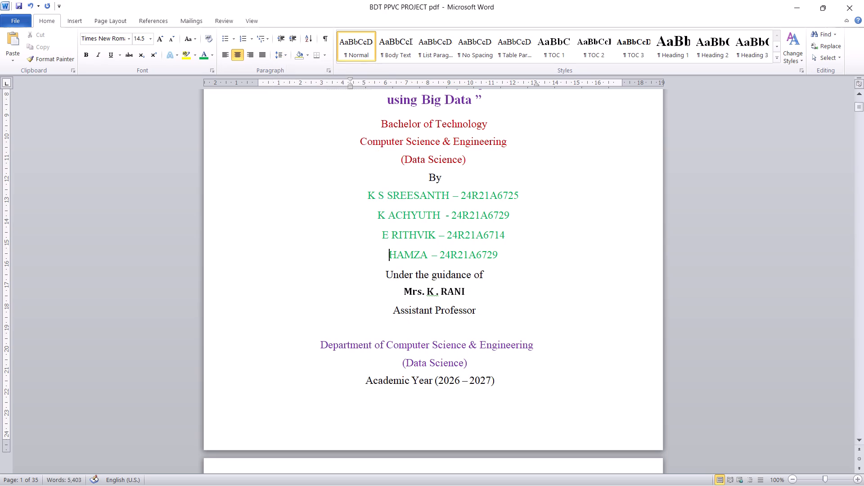
{"action": "left_click", "coordinate": [258, 222]}
Review the cover page's student list and the certificate page's paragraph naming the project's students.
{"action": "scroll", "coordinate": [519, 261], "scroll_direction": "down", "scroll_amount": 1}
{"action": "scroll", "coordinate": [519, 261], "scroll_direction": "up", "scroll_amount": 1}
{"action": "scroll", "coordinate": [519, 261], "scroll_direction": "down", "scroll_amount": 1}
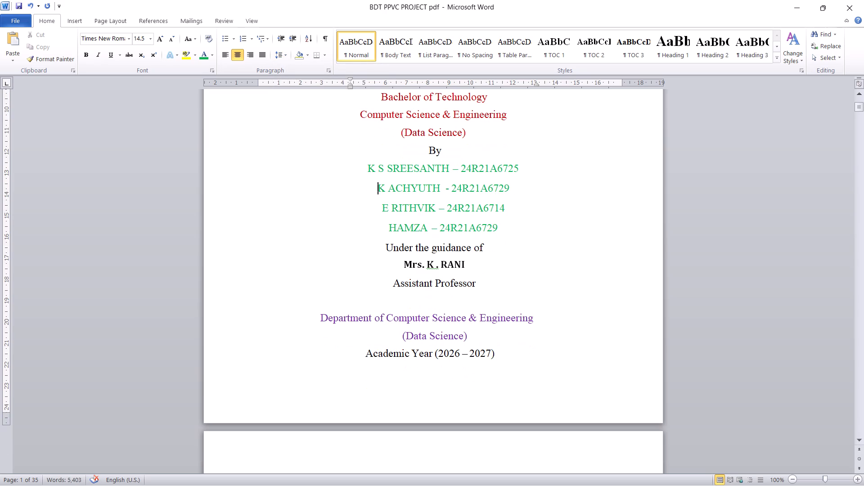
{"action": "scroll", "coordinate": [498, 268], "scroll_direction": "down", "scroll_amount": 18}
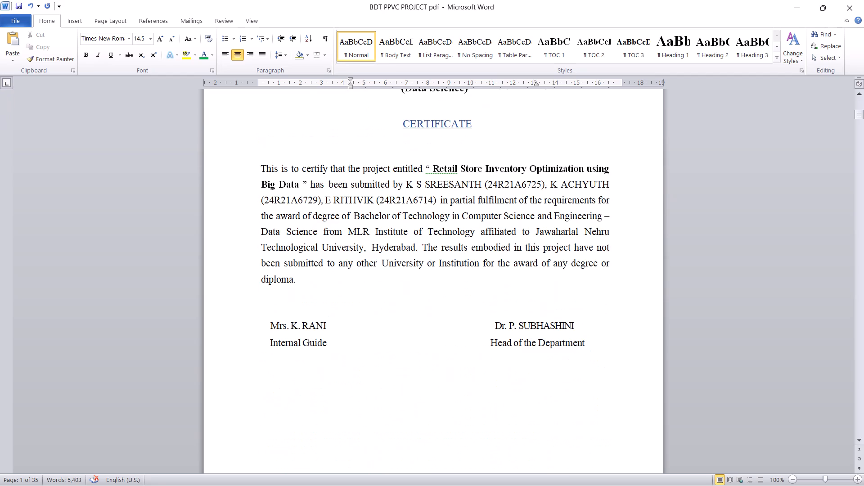
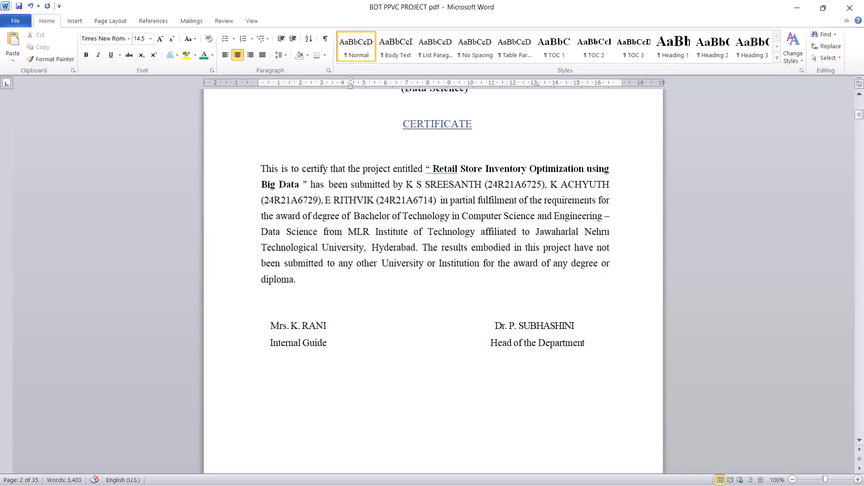
Place the text cursor at the end of the Head of the Department's name in the certificate's signature block.
{"action": "left_click", "coordinate": [576, 322]}
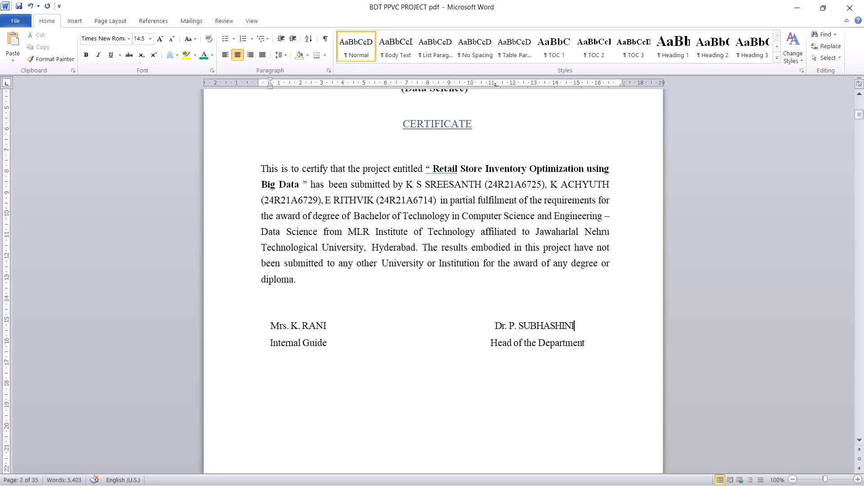
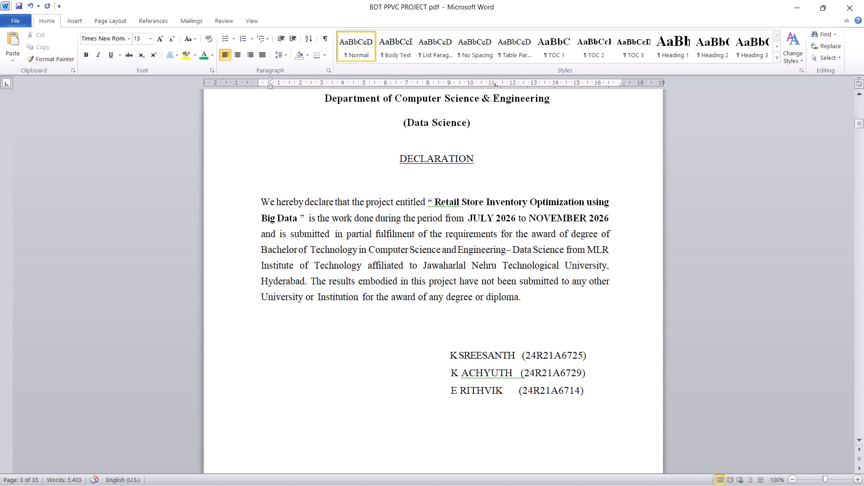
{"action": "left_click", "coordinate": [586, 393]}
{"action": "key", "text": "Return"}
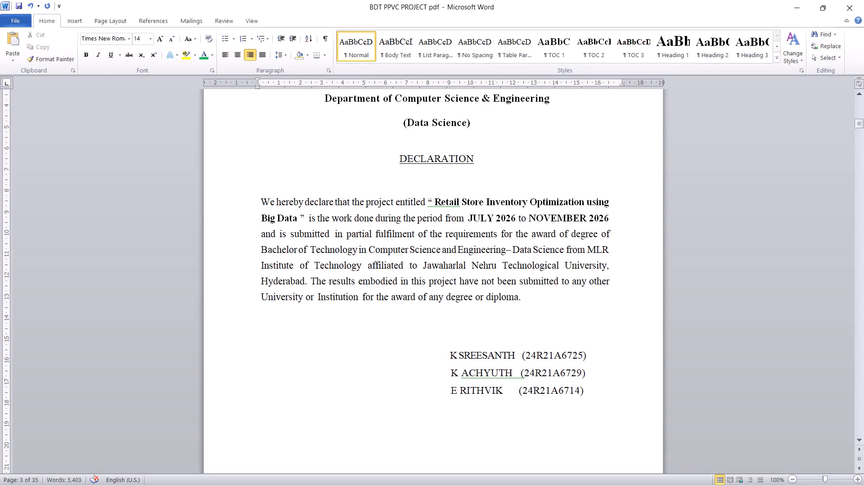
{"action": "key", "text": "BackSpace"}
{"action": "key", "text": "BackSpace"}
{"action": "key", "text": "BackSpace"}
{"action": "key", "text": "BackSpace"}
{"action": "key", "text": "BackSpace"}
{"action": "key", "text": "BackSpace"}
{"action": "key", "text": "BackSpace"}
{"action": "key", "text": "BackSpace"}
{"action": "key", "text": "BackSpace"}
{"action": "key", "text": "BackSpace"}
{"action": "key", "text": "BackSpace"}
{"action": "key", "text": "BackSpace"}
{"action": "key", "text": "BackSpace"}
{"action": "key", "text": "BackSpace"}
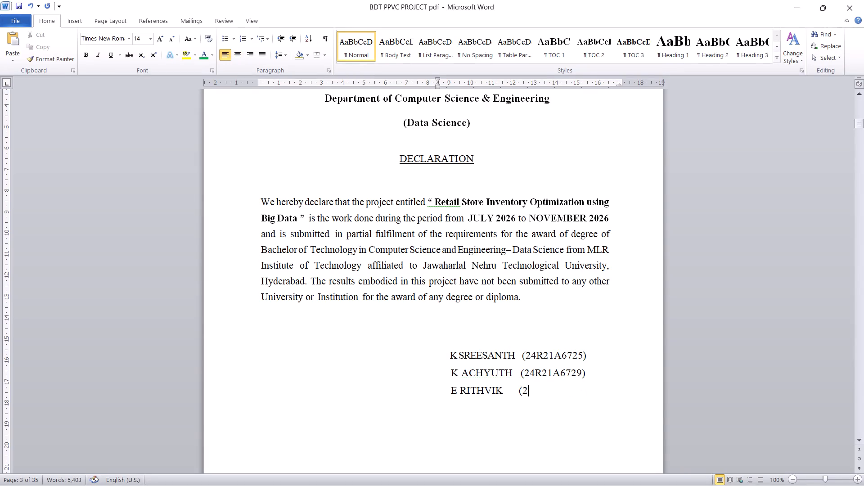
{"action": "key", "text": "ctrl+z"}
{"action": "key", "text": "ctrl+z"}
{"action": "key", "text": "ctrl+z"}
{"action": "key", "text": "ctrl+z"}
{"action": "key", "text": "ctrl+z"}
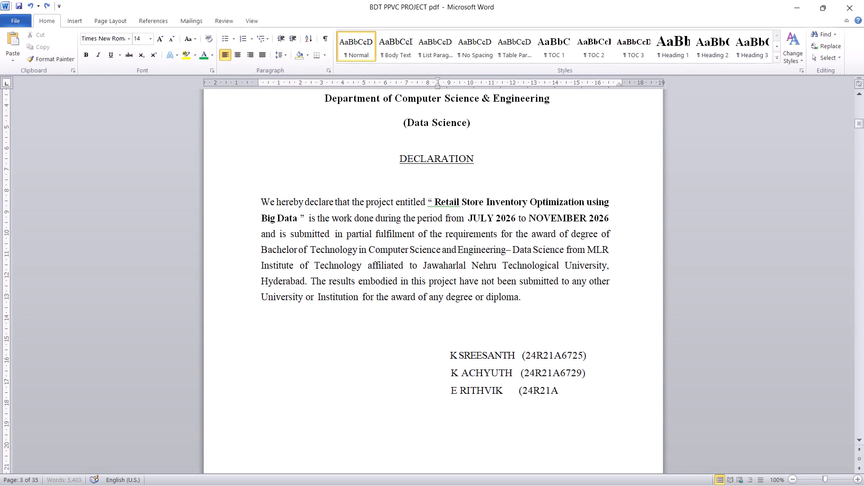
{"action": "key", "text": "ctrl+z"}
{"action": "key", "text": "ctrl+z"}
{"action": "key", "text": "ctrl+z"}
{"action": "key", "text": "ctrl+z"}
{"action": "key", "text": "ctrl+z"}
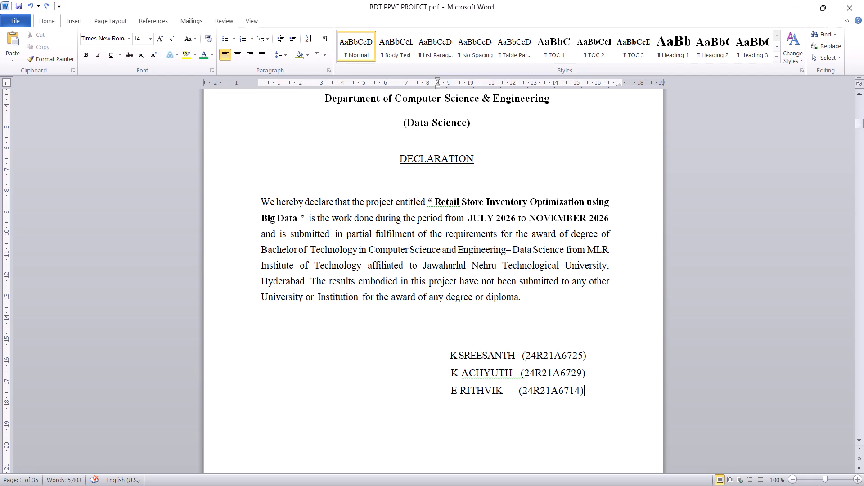
{"action": "key", "text": "Return"}
{"action": "key", "text": "Return"}
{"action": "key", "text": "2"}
{"action": "key", "text": "BackSpace"}
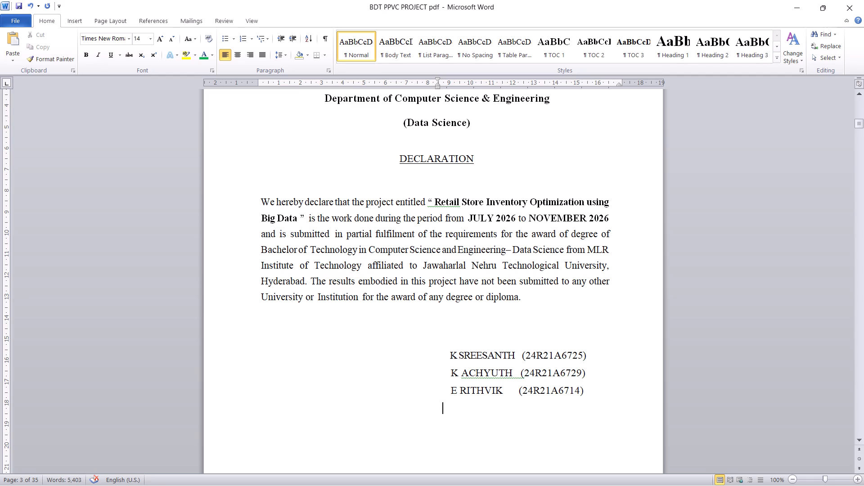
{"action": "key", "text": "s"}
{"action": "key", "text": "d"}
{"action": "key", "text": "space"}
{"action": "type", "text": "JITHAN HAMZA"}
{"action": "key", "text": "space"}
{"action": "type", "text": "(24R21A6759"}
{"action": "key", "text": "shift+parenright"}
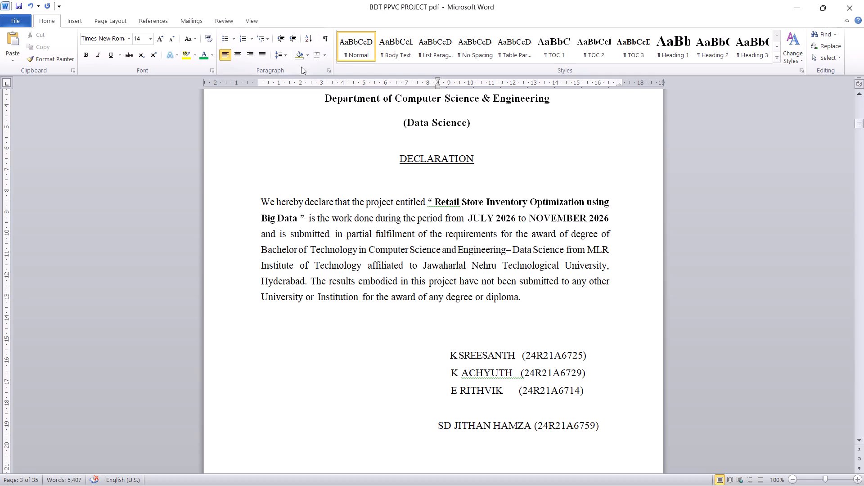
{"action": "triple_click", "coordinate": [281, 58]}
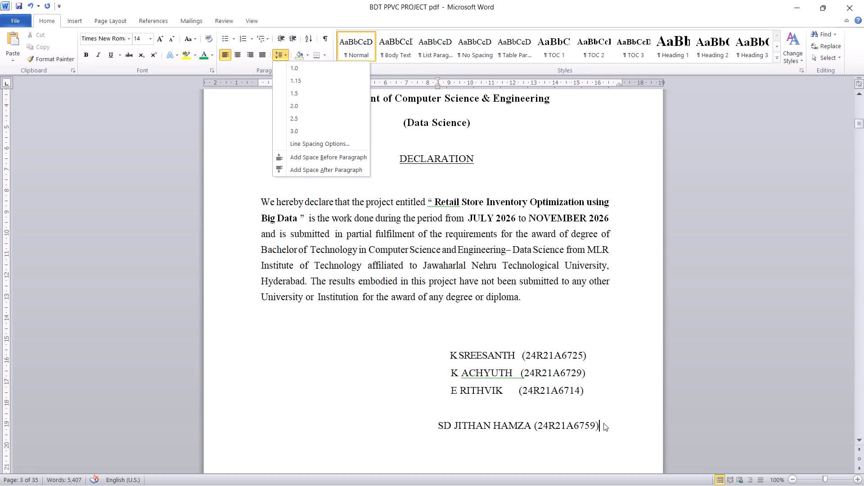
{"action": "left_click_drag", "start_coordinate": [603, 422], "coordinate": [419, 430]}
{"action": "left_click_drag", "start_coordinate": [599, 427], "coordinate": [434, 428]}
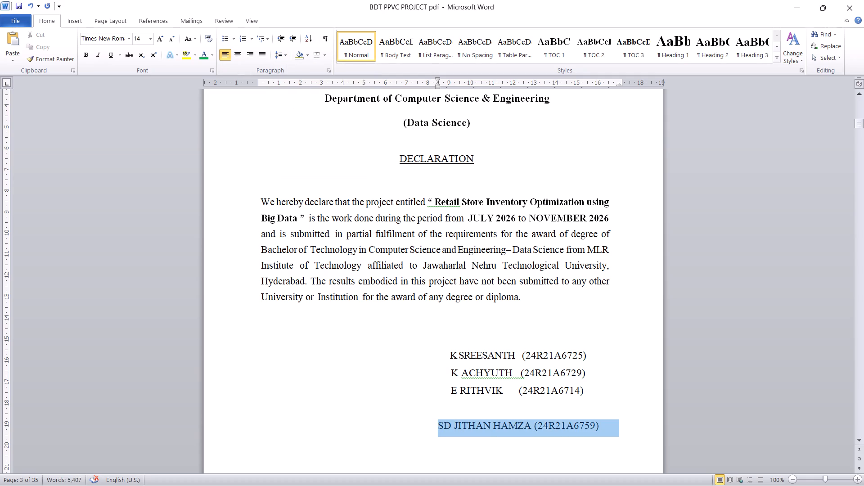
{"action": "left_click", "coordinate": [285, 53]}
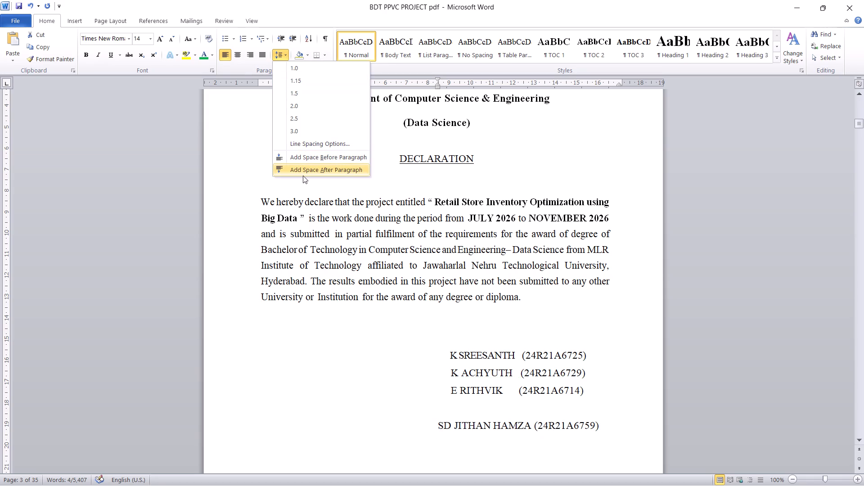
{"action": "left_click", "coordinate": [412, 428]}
Remove the blank line above the HAMZA entry on the declaration page.
{"action": "left_click", "coordinate": [438, 427]}
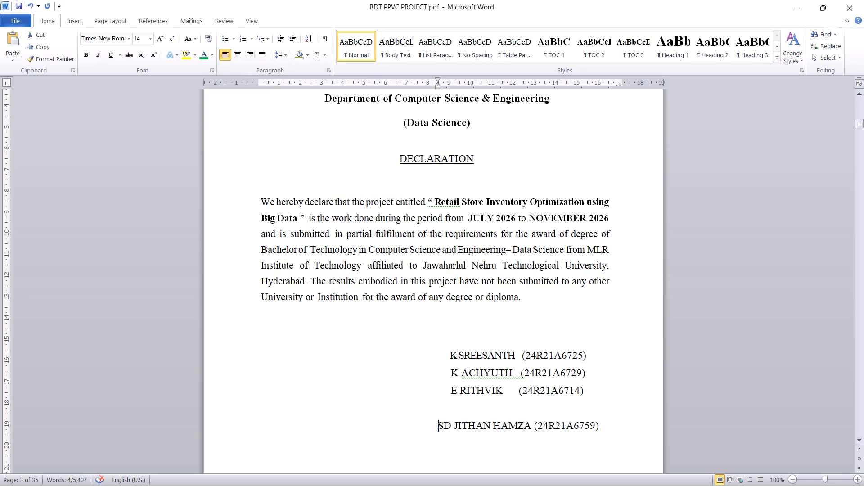
{"action": "key", "text": "BackSpace"}
{"action": "key", "text": "BackSpace"}
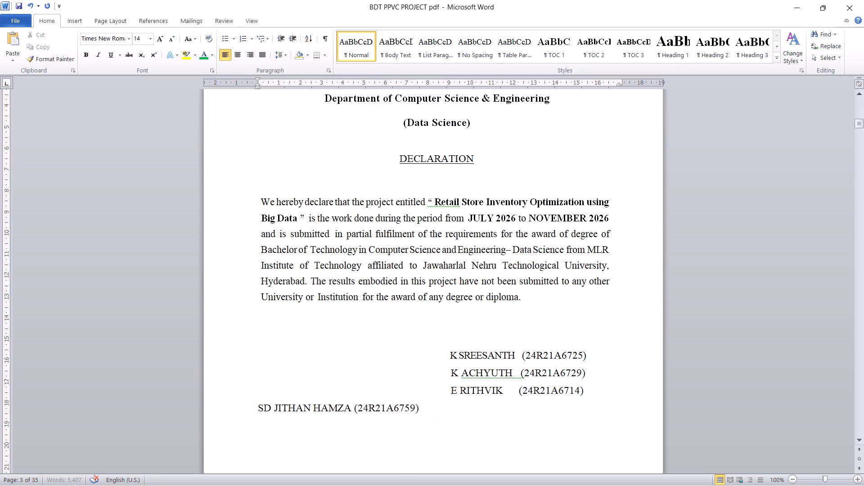
Indent the declaration page's HAMZA entry with spaces until its roll number lines up with the entries above.
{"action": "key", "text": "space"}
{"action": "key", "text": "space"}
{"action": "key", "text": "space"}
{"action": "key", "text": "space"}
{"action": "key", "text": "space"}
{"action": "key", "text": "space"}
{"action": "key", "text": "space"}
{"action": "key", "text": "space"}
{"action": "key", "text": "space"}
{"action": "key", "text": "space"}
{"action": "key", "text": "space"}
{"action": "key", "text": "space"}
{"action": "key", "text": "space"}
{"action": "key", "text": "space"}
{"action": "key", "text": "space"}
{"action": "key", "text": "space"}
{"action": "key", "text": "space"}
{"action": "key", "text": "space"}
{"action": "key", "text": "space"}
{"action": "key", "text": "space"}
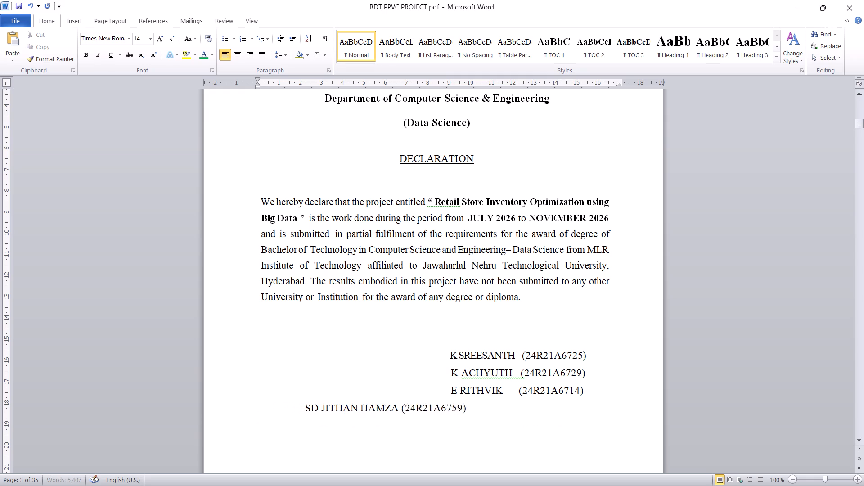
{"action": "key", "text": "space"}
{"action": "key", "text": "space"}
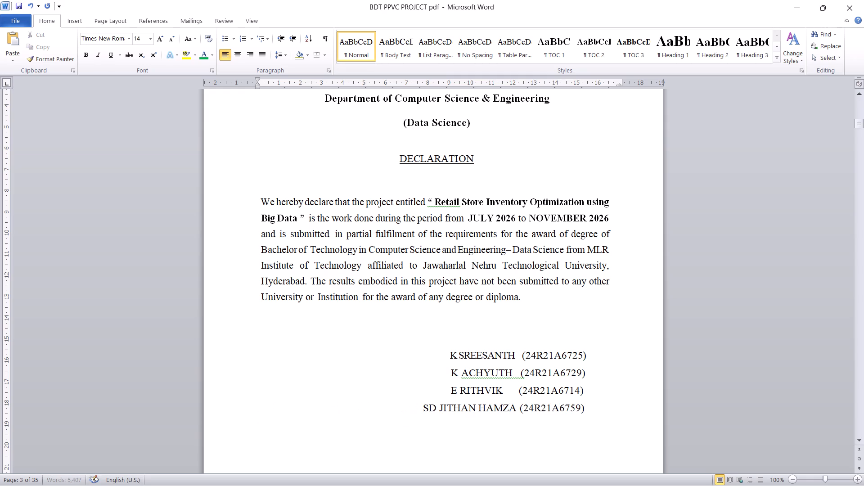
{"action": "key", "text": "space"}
{"action": "key", "text": "BackSpace"}
{"action": "scroll", "coordinate": [459, 386], "scroll_direction": "down", "scroll_amount": 19}
{"action": "scroll", "coordinate": [459, 385], "scroll_direction": "down", "scroll_amount": 3}
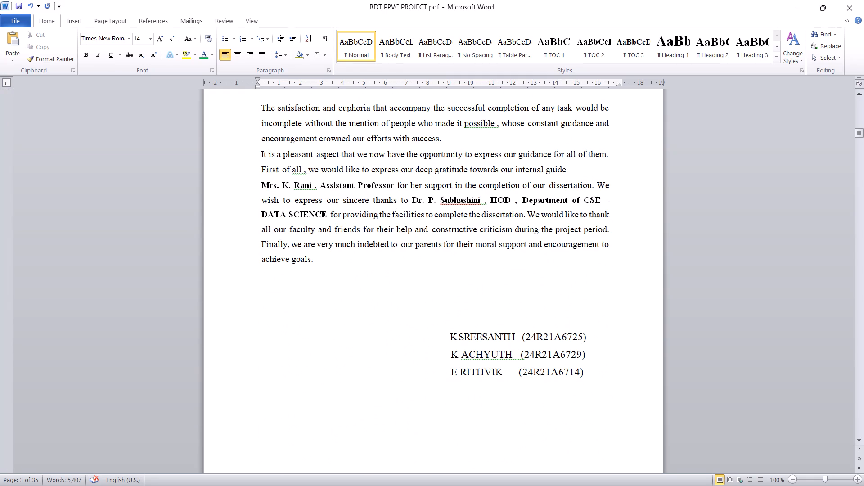
{"action": "left_click", "coordinate": [588, 374]}
{"action": "key", "text": "Return"}
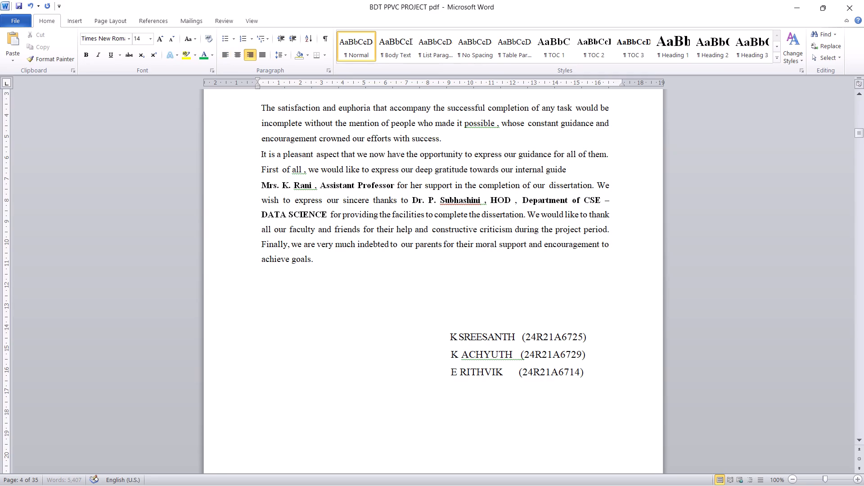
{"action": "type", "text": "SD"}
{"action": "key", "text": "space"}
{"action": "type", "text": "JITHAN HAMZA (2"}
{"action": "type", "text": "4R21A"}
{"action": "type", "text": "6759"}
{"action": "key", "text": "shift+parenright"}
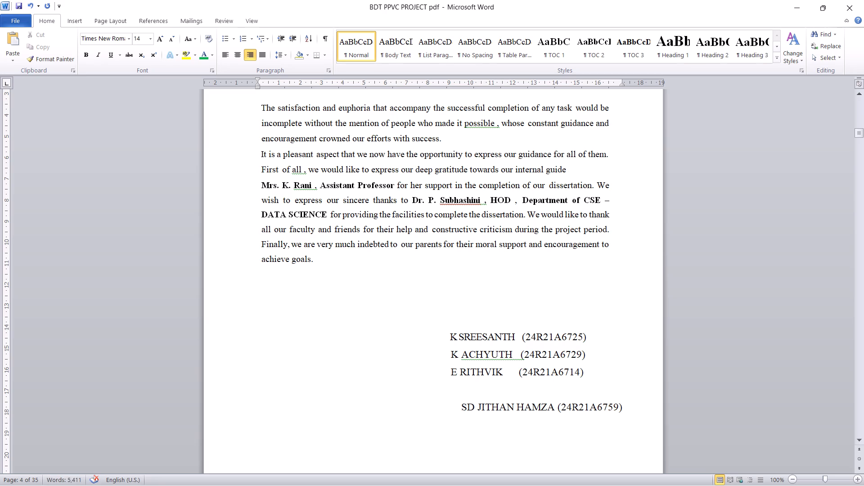
Add space after the HAMZA entry's paragraph on the acknowledgement page.
{"action": "left_click_drag", "start_coordinate": [625, 407], "coordinate": [462, 413]}
{"action": "left_click", "coordinate": [290, 54]}
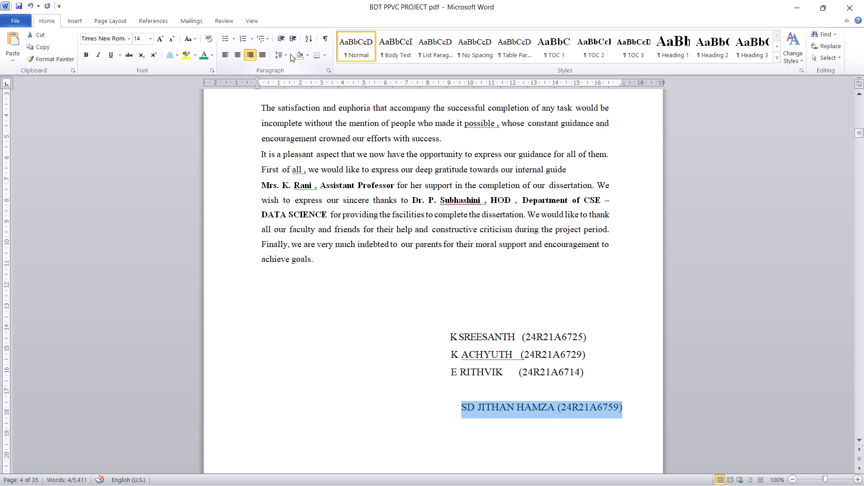
{"action": "left_click", "coordinate": [284, 55]}
{"action": "left_click", "coordinate": [306, 168]}
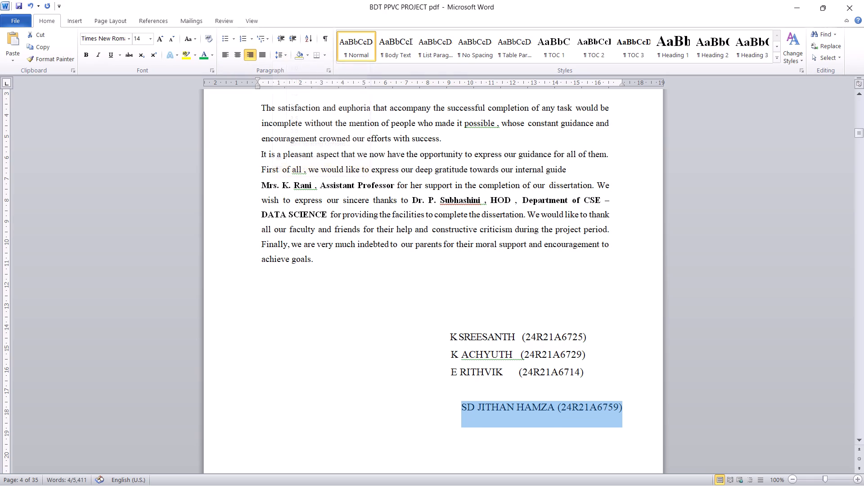
Close the gap above the acknowledgement page's HAMZA entry and shift it until its roll number aligns with the entries above.
{"action": "left_click", "coordinate": [447, 402]}
{"action": "key", "text": "ctrl+BackSpace"}
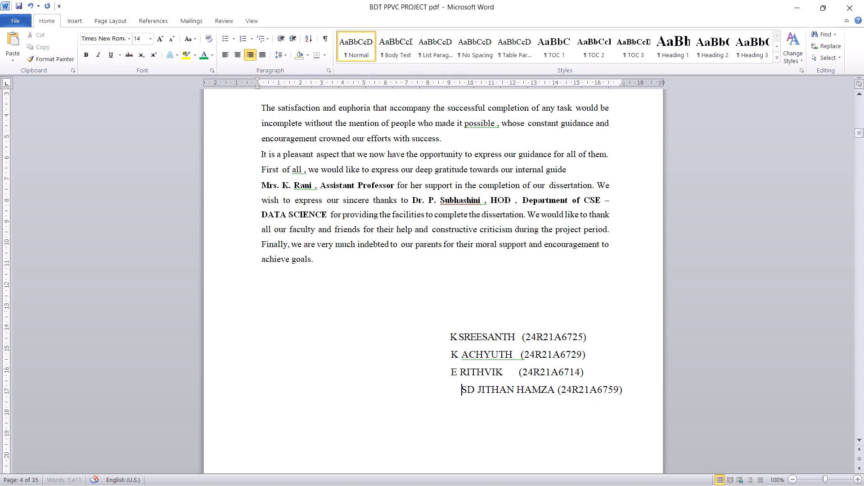
{"action": "key", "text": "BackSpace"}
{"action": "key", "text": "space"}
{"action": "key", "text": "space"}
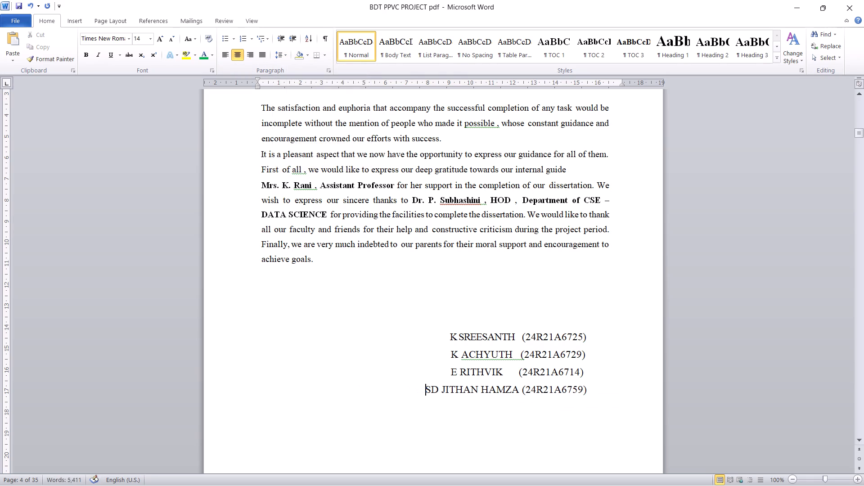
{"action": "key", "text": "BackSpace"}
{"action": "key", "text": "BackSpace"}
Review the contents, list of figures and abstract pages and chapters 1 to 3 of the report.
{"action": "scroll", "coordinate": [489, 318], "scroll_direction": "down", "scroll_amount": 11}
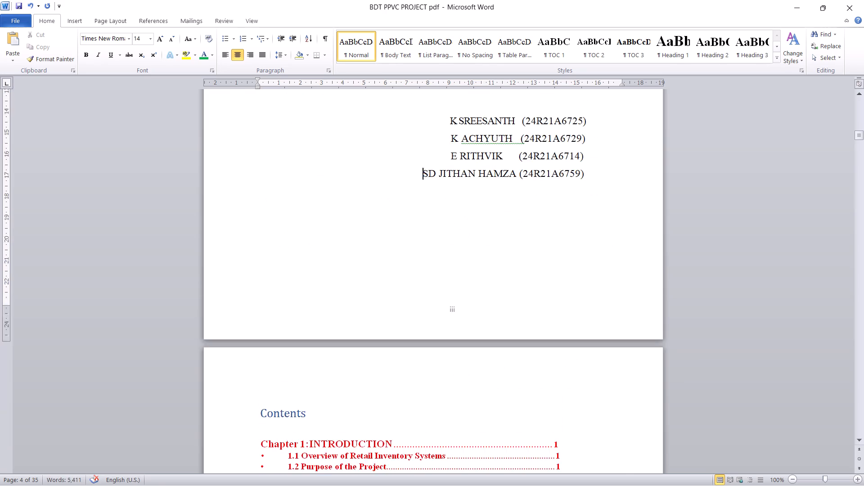
{"action": "scroll", "coordinate": [489, 318], "scroll_direction": "down", "scroll_amount": 11}
{"action": "scroll", "coordinate": [489, 318], "scroll_direction": "down", "scroll_amount": 20}
{"action": "scroll", "coordinate": [489, 318], "scroll_direction": "down", "scroll_amount": 9}
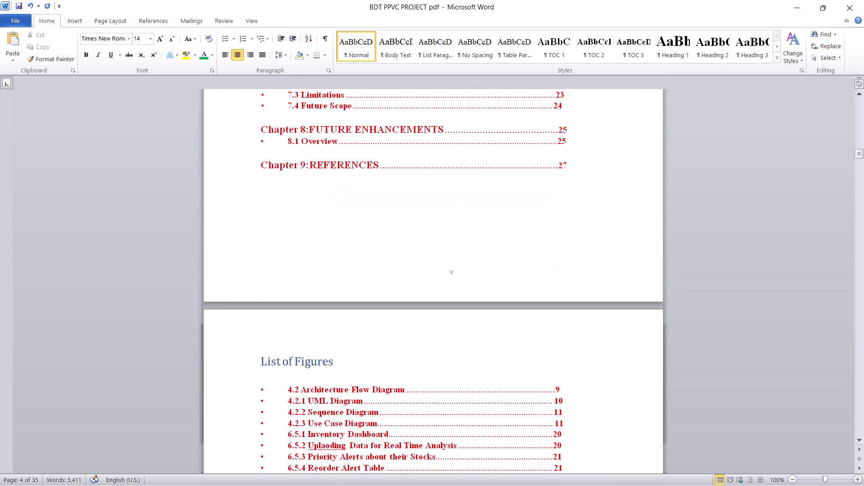
{"action": "scroll", "coordinate": [489, 318], "scroll_direction": "down", "scroll_amount": 20}
{"action": "scroll", "coordinate": [489, 318], "scroll_direction": "down", "scroll_amount": 20}
{"action": "scroll", "coordinate": [489, 318], "scroll_direction": "down", "scroll_amount": 5}
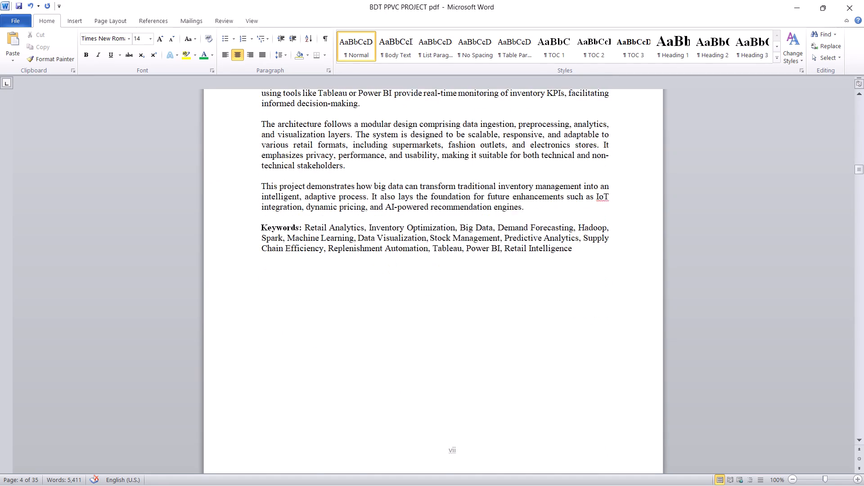
{"action": "scroll", "coordinate": [489, 318], "scroll_direction": "down", "scroll_amount": 20}
{"action": "scroll", "coordinate": [489, 318], "scroll_direction": "down", "scroll_amount": 20}
{"action": "scroll", "coordinate": [489, 318], "scroll_direction": "down", "scroll_amount": 4}
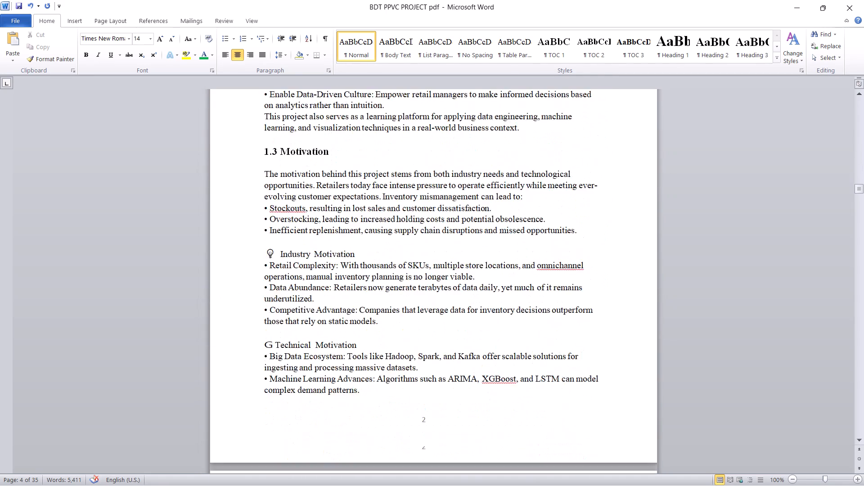
{"action": "scroll", "coordinate": [489, 318], "scroll_direction": "down", "scroll_amount": 11}
{"action": "scroll", "coordinate": [489, 318], "scroll_direction": "up", "scroll_amount": 1}
{"action": "scroll", "coordinate": [489, 318], "scroll_direction": "down", "scroll_amount": 20}
{"action": "scroll", "coordinate": [489, 318], "scroll_direction": "down", "scroll_amount": 14}
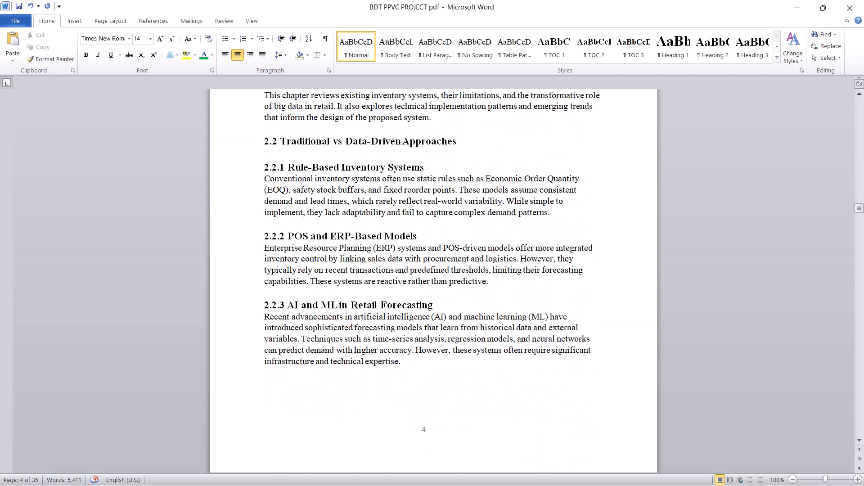
{"action": "scroll", "coordinate": [489, 318], "scroll_direction": "down", "scroll_amount": 20}
{"action": "scroll", "coordinate": [489, 318], "scroll_direction": "down", "scroll_amount": 17}
{"action": "scroll", "coordinate": [489, 318], "scroll_direction": "down", "scroll_amount": 8}
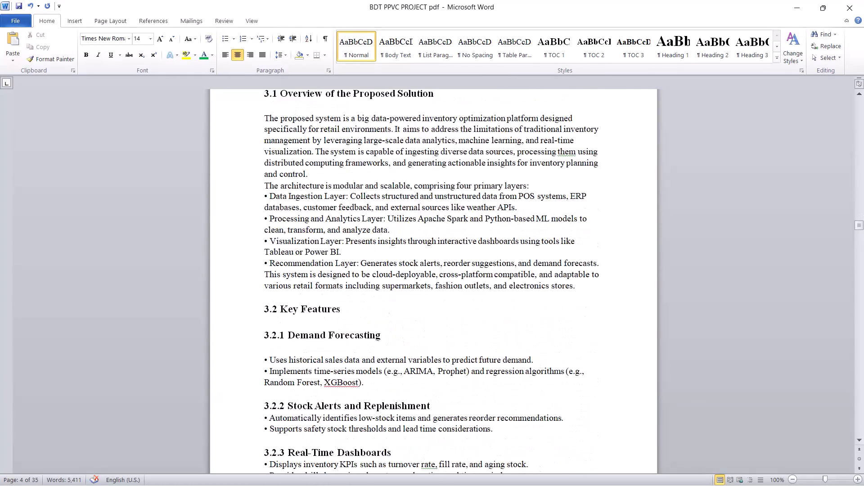
{"action": "scroll", "coordinate": [489, 318], "scroll_direction": "down", "scroll_amount": 20}
{"action": "scroll", "coordinate": [489, 318], "scroll_direction": "down", "scroll_amount": 20}
{"action": "scroll", "coordinate": [489, 318], "scroll_direction": "down", "scroll_amount": 10}
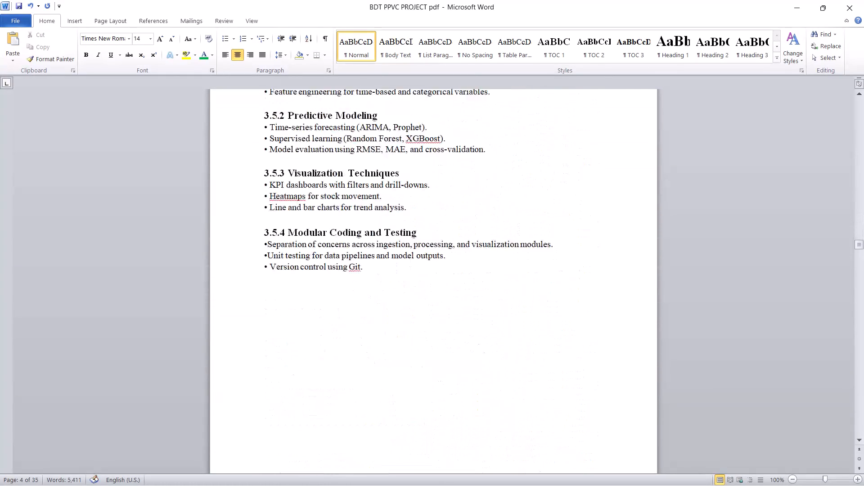
Review the design diagrams, the non-functional requirements, and the source code and testing sections.
{"action": "scroll", "coordinate": [489, 318], "scroll_direction": "down", "scroll_amount": 20}
{"action": "scroll", "coordinate": [489, 318], "scroll_direction": "down", "scroll_amount": 20}
{"action": "scroll", "coordinate": [489, 318], "scroll_direction": "down", "scroll_amount": 3}
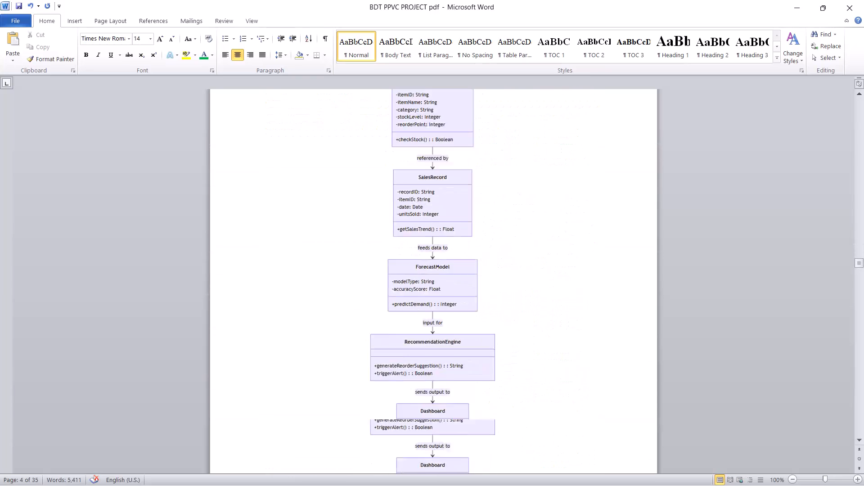
{"action": "scroll", "coordinate": [489, 318], "scroll_direction": "down", "scroll_amount": 6}
{"action": "scroll", "coordinate": [489, 318], "scroll_direction": "down", "scroll_amount": 20}
{"action": "scroll", "coordinate": [489, 318], "scroll_direction": "down", "scroll_amount": 19}
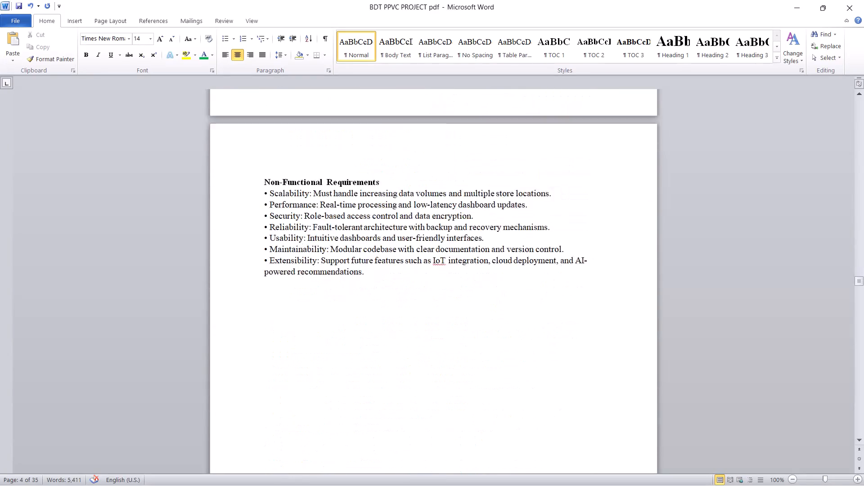
{"action": "scroll", "coordinate": [489, 318], "scroll_direction": "down", "scroll_amount": 20}
{"action": "scroll", "coordinate": [489, 318], "scroll_direction": "down", "scroll_amount": 14}
{"action": "scroll", "coordinate": [489, 318], "scroll_direction": "down", "scroll_amount": 9}
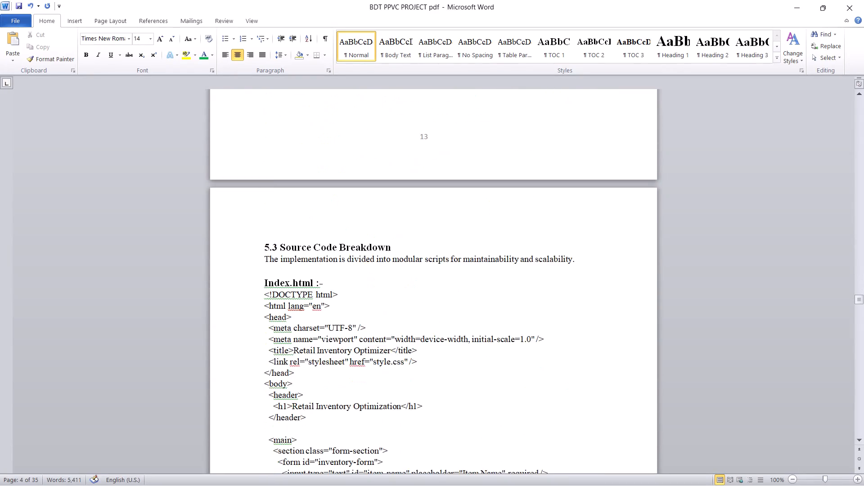
{"action": "scroll", "coordinate": [489, 318], "scroll_direction": "down", "scroll_amount": 9}
{"action": "scroll", "coordinate": [489, 318], "scroll_direction": "down", "scroll_amount": 19}
{"action": "scroll", "coordinate": [489, 318], "scroll_direction": "down", "scroll_amount": 19}
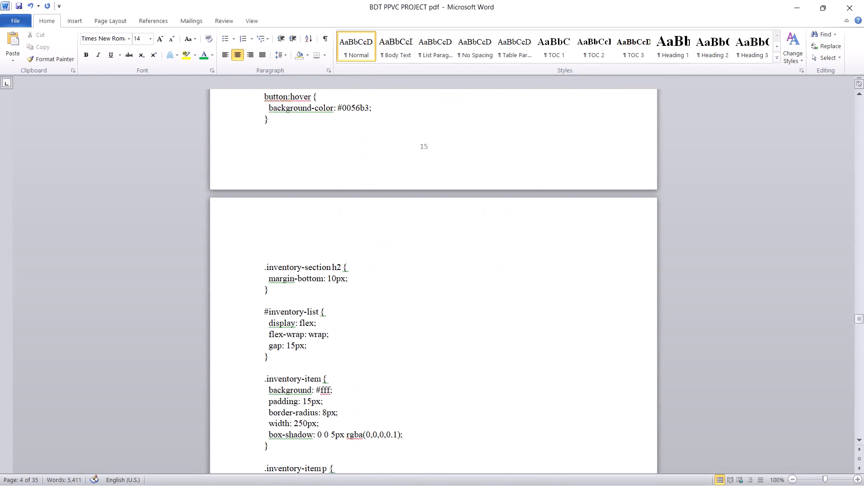
{"action": "scroll", "coordinate": [489, 317], "scroll_direction": "down", "scroll_amount": 19}
{"action": "scroll", "coordinate": [491, 316], "scroll_direction": "down", "scroll_amount": 20}
{"action": "scroll", "coordinate": [491, 316], "scroll_direction": "down", "scroll_amount": 6}
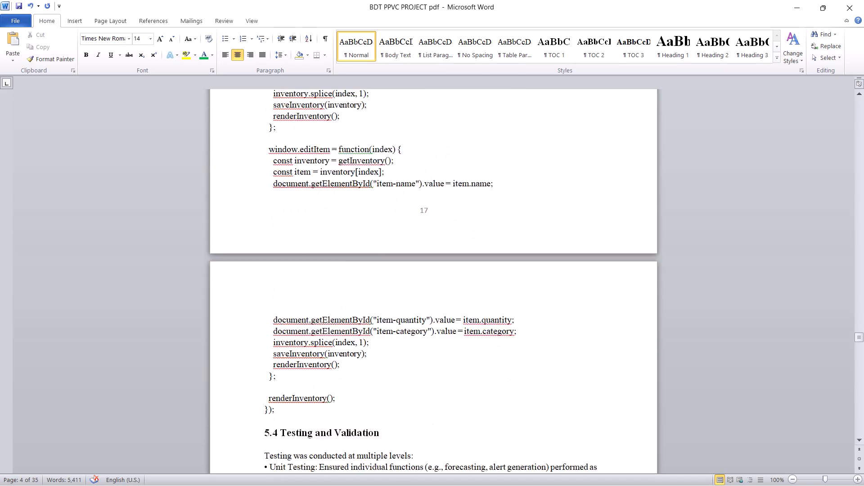
{"action": "scroll", "coordinate": [491, 316], "scroll_direction": "down", "scroll_amount": 19}
{"action": "scroll", "coordinate": [491, 316], "scroll_direction": "down", "scroll_amount": 9}
Review the output visualizations, chapter 7, the future enhancements and the references through to the report's last page.
{"action": "scroll", "coordinate": [492, 316], "scroll_direction": "down", "scroll_amount": 19}
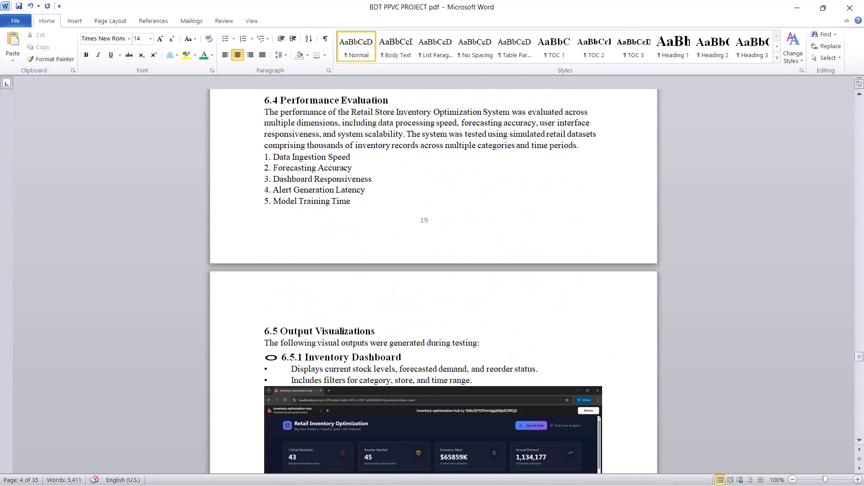
{"action": "scroll", "coordinate": [492, 316], "scroll_direction": "down", "scroll_amount": 18}
{"action": "scroll", "coordinate": [492, 316], "scroll_direction": "down", "scroll_amount": 19}
{"action": "scroll", "coordinate": [492, 316], "scroll_direction": "up", "scroll_amount": 1}
{"action": "scroll", "coordinate": [492, 316], "scroll_direction": "down", "scroll_amount": 4}
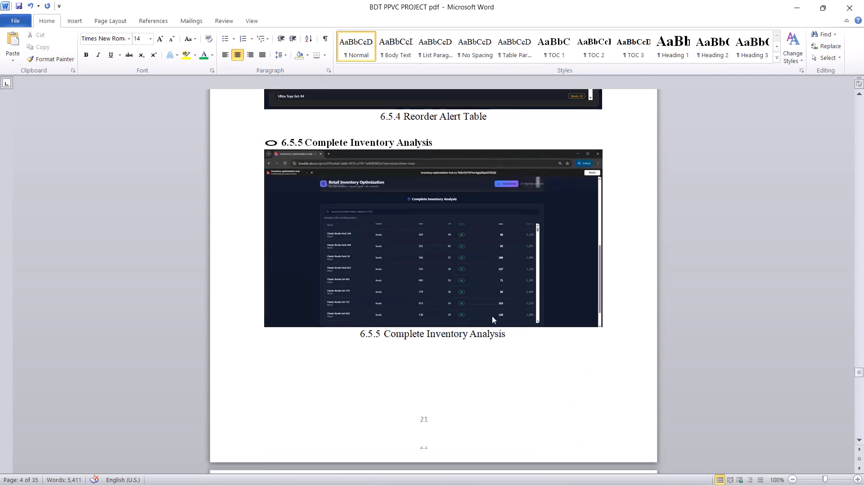
{"action": "scroll", "coordinate": [492, 316], "scroll_direction": "down", "scroll_amount": 14}
{"action": "scroll", "coordinate": [492, 316], "scroll_direction": "down", "scroll_amount": 18}
{"action": "scroll", "coordinate": [492, 316], "scroll_direction": "down", "scroll_amount": 10}
{"action": "scroll", "coordinate": [492, 316], "scroll_direction": "up", "scroll_amount": 1}
{"action": "scroll", "coordinate": [492, 316], "scroll_direction": "down", "scroll_amount": 3}
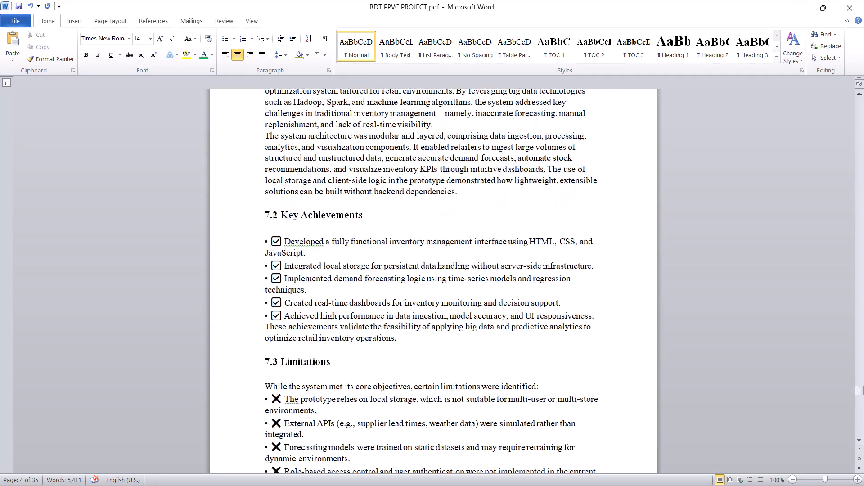
{"action": "scroll", "coordinate": [492, 316], "scroll_direction": "down", "scroll_amount": 6}
{"action": "scroll", "coordinate": [492, 316], "scroll_direction": "down", "scroll_amount": 20}
{"action": "scroll", "coordinate": [492, 316], "scroll_direction": "down", "scroll_amount": 20}
{"action": "scroll", "coordinate": [492, 316], "scroll_direction": "down", "scroll_amount": 1}
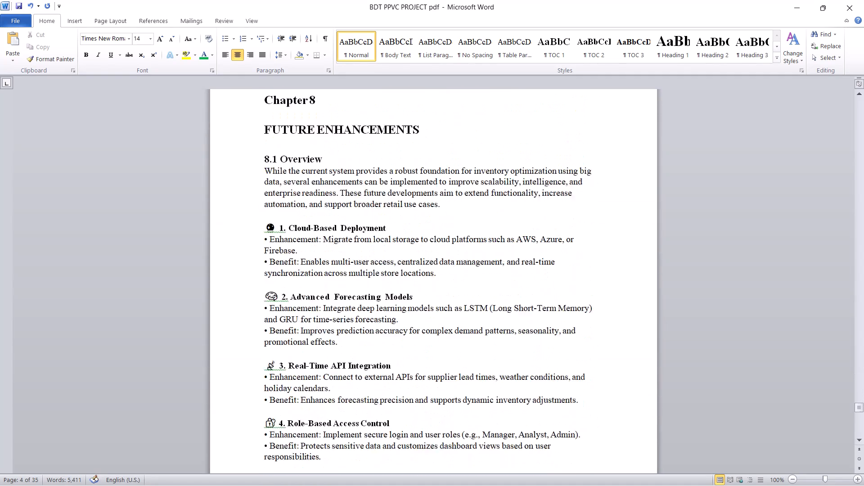
{"action": "scroll", "coordinate": [492, 316], "scroll_direction": "down", "scroll_amount": 3}
{"action": "scroll", "coordinate": [492, 316], "scroll_direction": "down", "scroll_amount": 20}
{"action": "scroll", "coordinate": [492, 316], "scroll_direction": "down", "scroll_amount": 17}
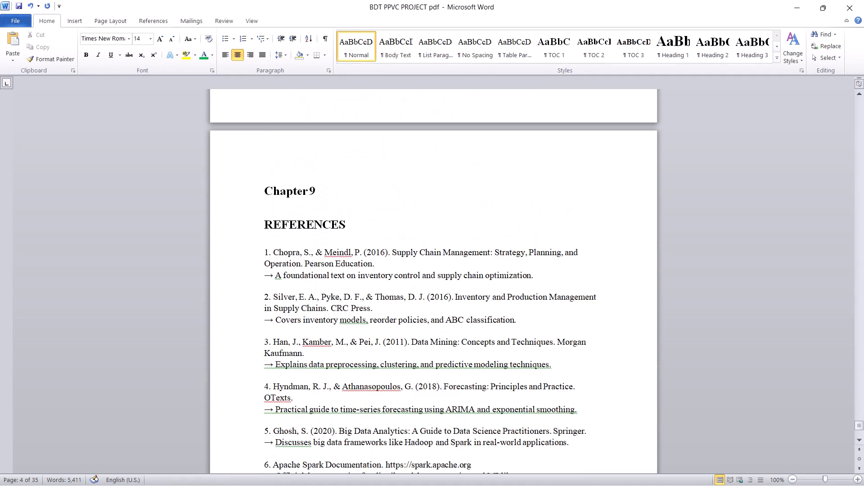
{"action": "scroll", "coordinate": [496, 309], "scroll_direction": "down", "scroll_amount": 18}
{"action": "scroll", "coordinate": [495, 294], "scroll_direction": "down", "scroll_amount": 20}
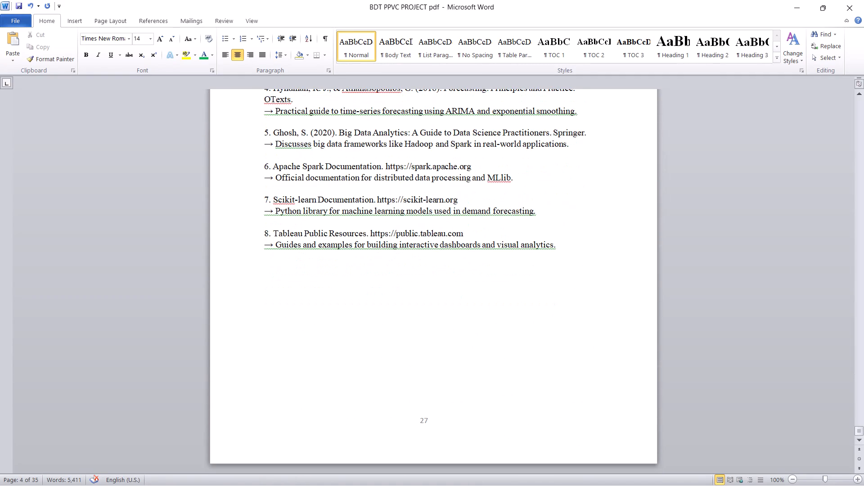
{"action": "scroll", "coordinate": [495, 294], "scroll_direction": "down", "scroll_amount": 7}
{"action": "scroll", "coordinate": [495, 294], "scroll_direction": "up", "scroll_amount": 9}
{"action": "scroll", "coordinate": [495, 294], "scroll_direction": "down", "scroll_amount": 8}
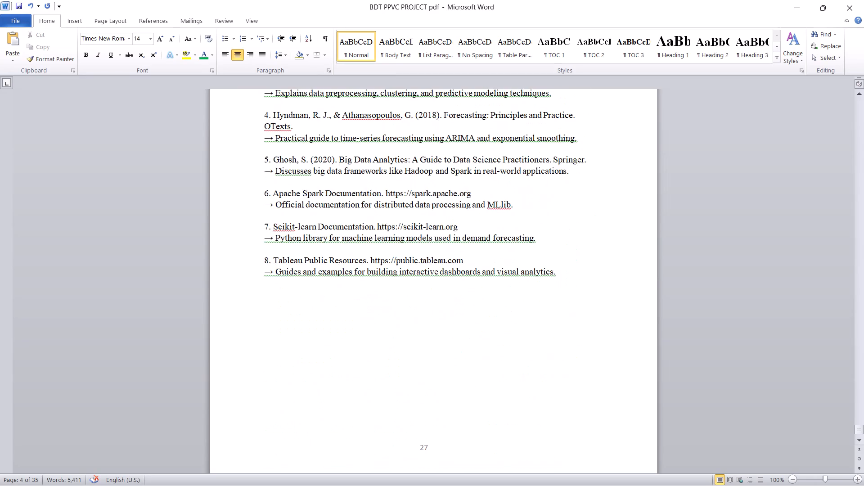
{"action": "scroll", "coordinate": [495, 294], "scroll_direction": "down", "scroll_amount": 17}
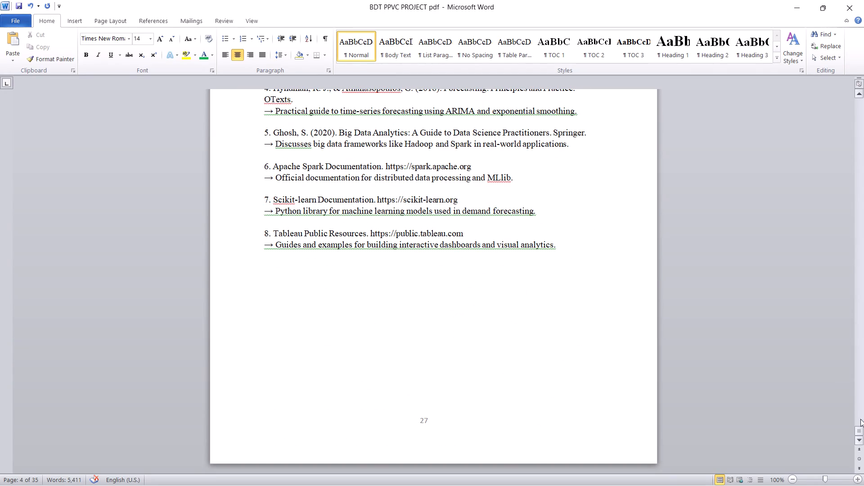
Go back to the certificate page and examine its student list and the signatory block.
{"action": "left_click_drag", "start_coordinate": [861, 430], "coordinate": [860, 417]}
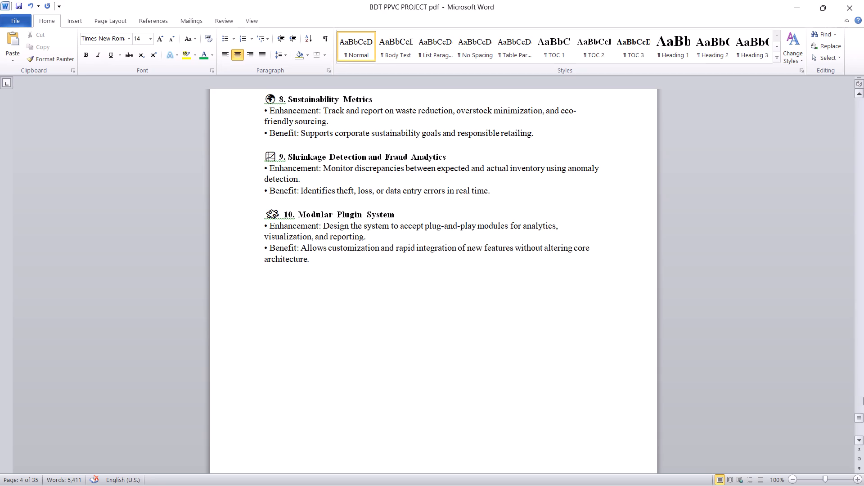
{"action": "left_click_drag", "start_coordinate": [860, 415], "coordinate": [849, 99]}
{"action": "scroll", "coordinate": [416, 293], "scroll_direction": "down", "scroll_amount": 15}
{"action": "scroll", "coordinate": [444, 314], "scroll_direction": "down", "scroll_amount": 11}
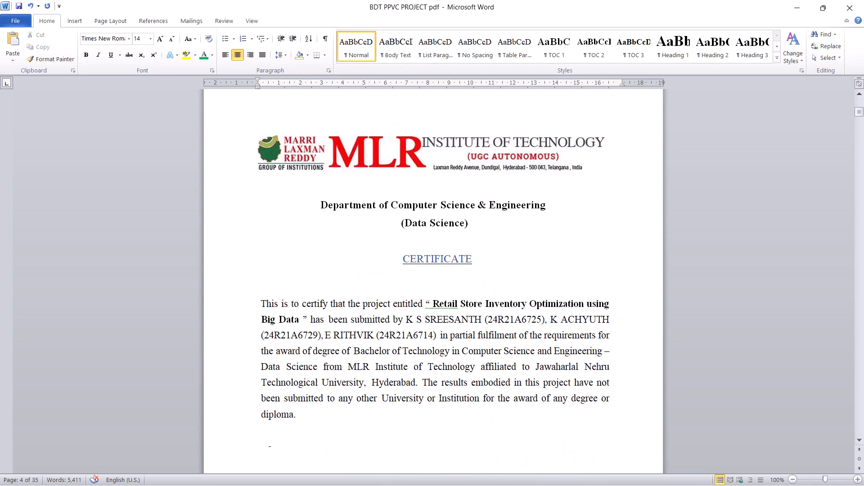
{"action": "scroll", "coordinate": [448, 314], "scroll_direction": "down", "scroll_amount": 4}
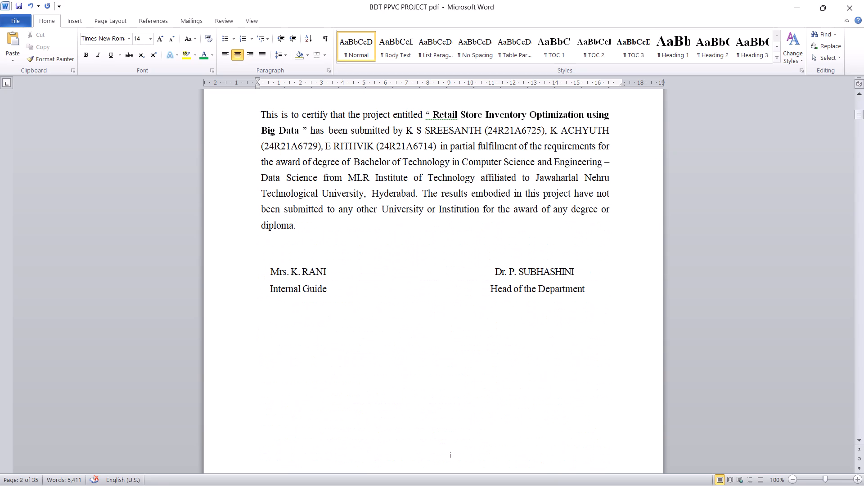
Add five empty paragraphs after the last entry (Tableau Public Resources) on the references page.
{"action": "left_click_drag", "start_coordinate": [858, 117], "coordinate": [863, 485]}
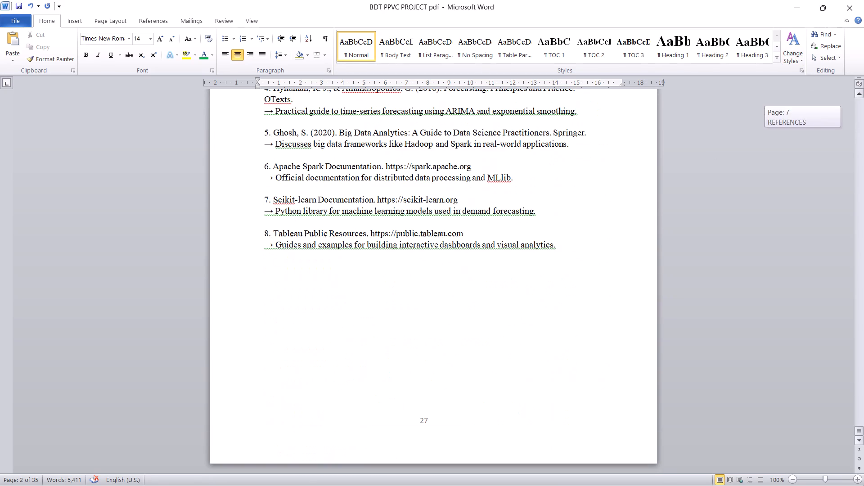
{"action": "left_click_drag", "start_coordinate": [863, 485], "coordinate": [863, 485]}
{"action": "scroll", "coordinate": [593, 298], "scroll_direction": "down", "scroll_amount": 5}
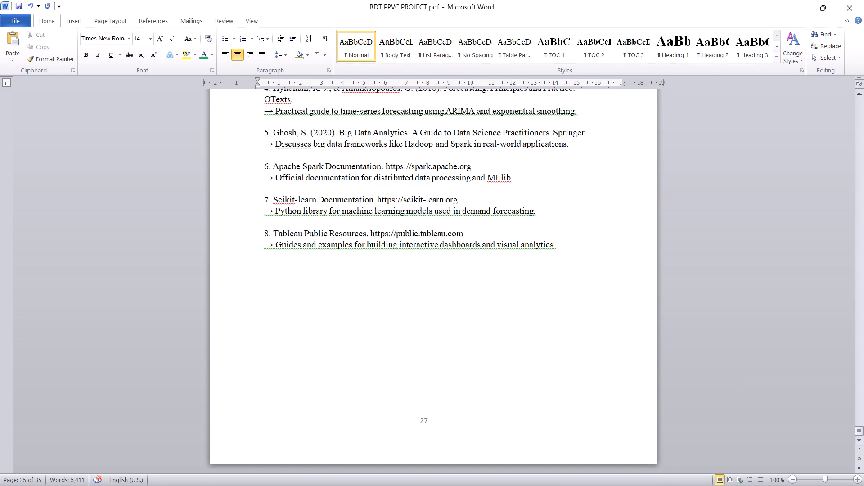
{"action": "scroll", "coordinate": [503, 277], "scroll_direction": "up", "scroll_amount": 12}
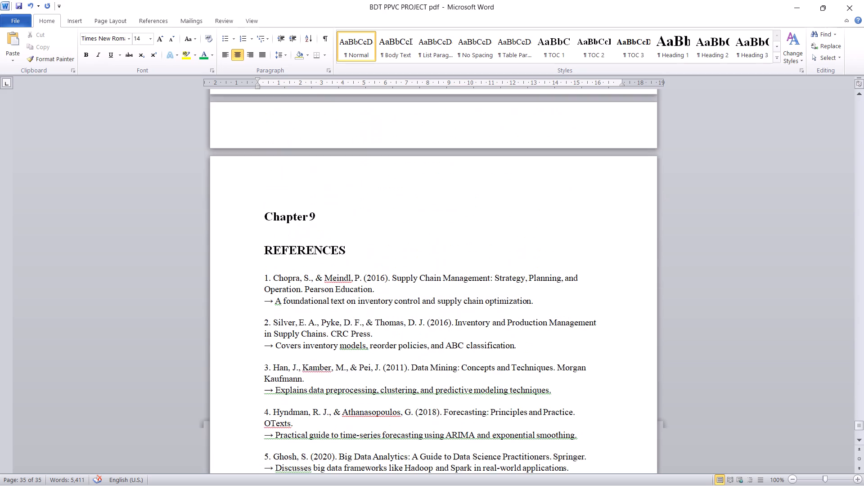
{"action": "scroll", "coordinate": [502, 277], "scroll_direction": "down", "scroll_amount": 15}
{"action": "scroll", "coordinate": [502, 277], "scroll_direction": "down", "scroll_amount": 7}
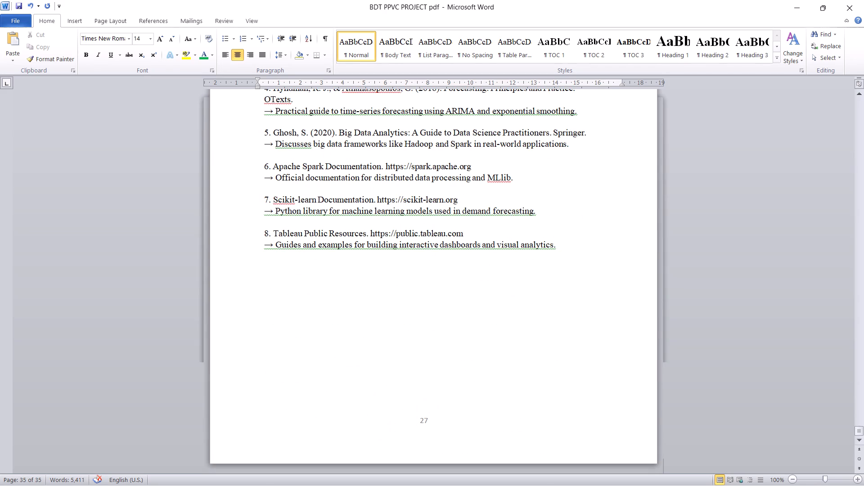
{"action": "left_click", "coordinate": [578, 247]}
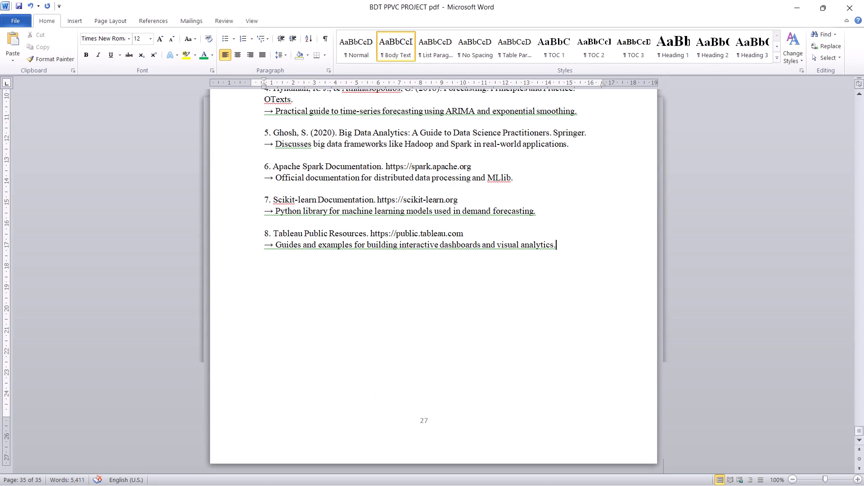
{"action": "key", "text": "Return"}
{"action": "key", "text": "Return"}
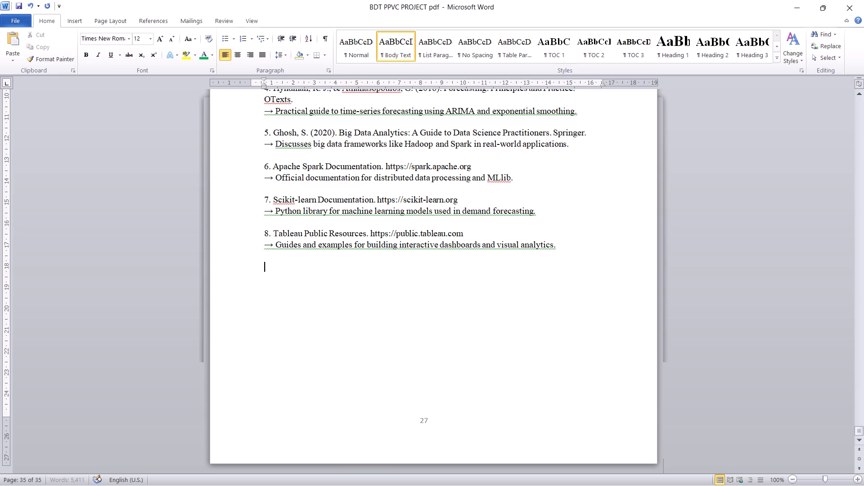
{"action": "key", "text": "Return"}
{"action": "key", "text": "Return"}
{"action": "key", "text": "Return"}
Return to the front of the report and check the cover's student list and the certificate page.
{"action": "scroll", "coordinate": [384, 296], "scroll_direction": "up", "scroll_amount": 6}
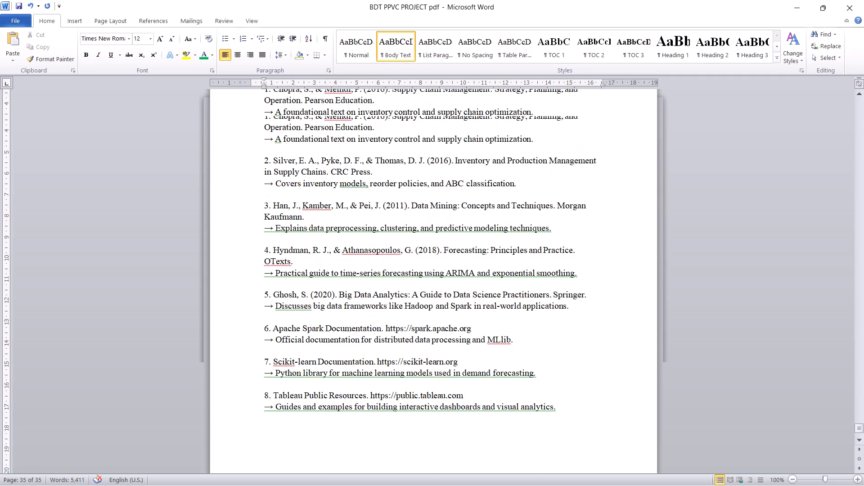
{"action": "scroll", "coordinate": [384, 296], "scroll_direction": "up", "scroll_amount": 20}
{"action": "scroll", "coordinate": [384, 296], "scroll_direction": "up", "scroll_amount": 20}
{"action": "scroll", "coordinate": [384, 296], "scroll_direction": "up", "scroll_amount": 3}
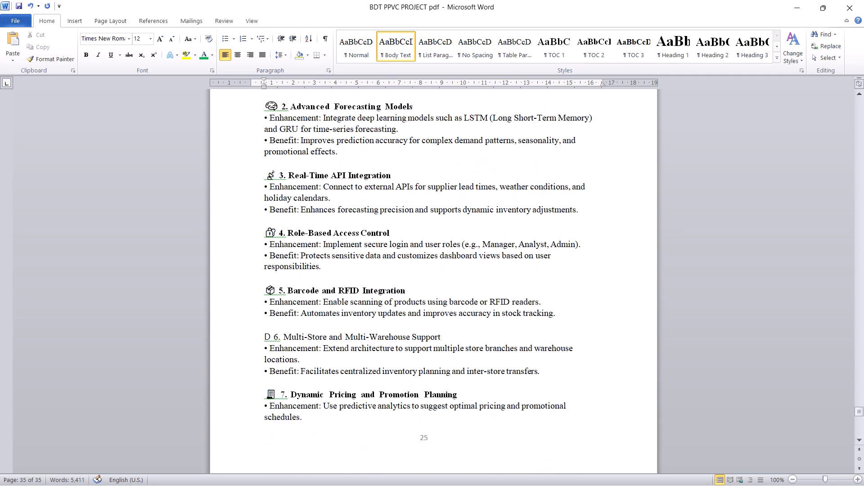
{"action": "left_click_drag", "start_coordinate": [860, 411], "coordinate": [850, 243]}
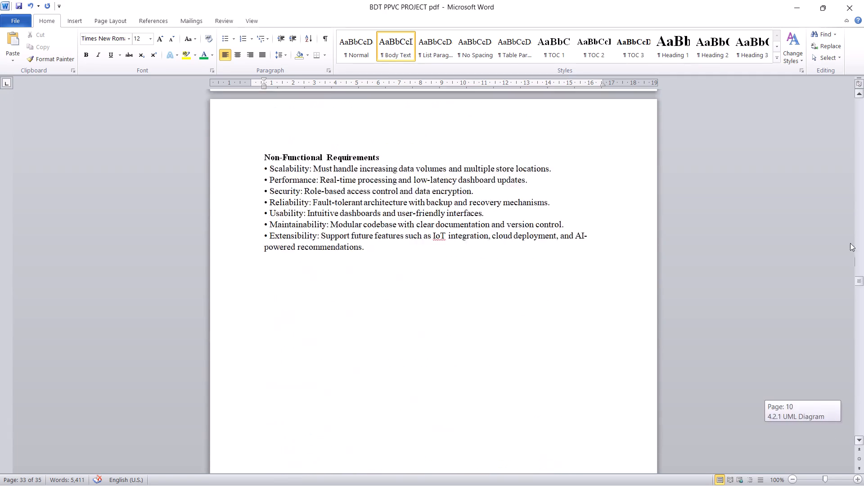
{"action": "left_click_drag", "start_coordinate": [850, 243], "coordinate": [853, 63]}
{"action": "scroll", "coordinate": [614, 189], "scroll_direction": "down", "scroll_amount": 12}
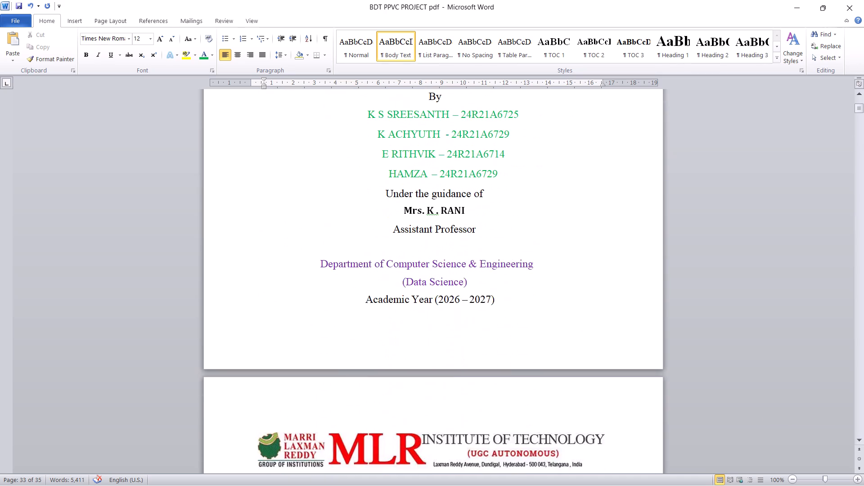
{"action": "scroll", "coordinate": [612, 191], "scroll_direction": "down", "scroll_amount": 19}
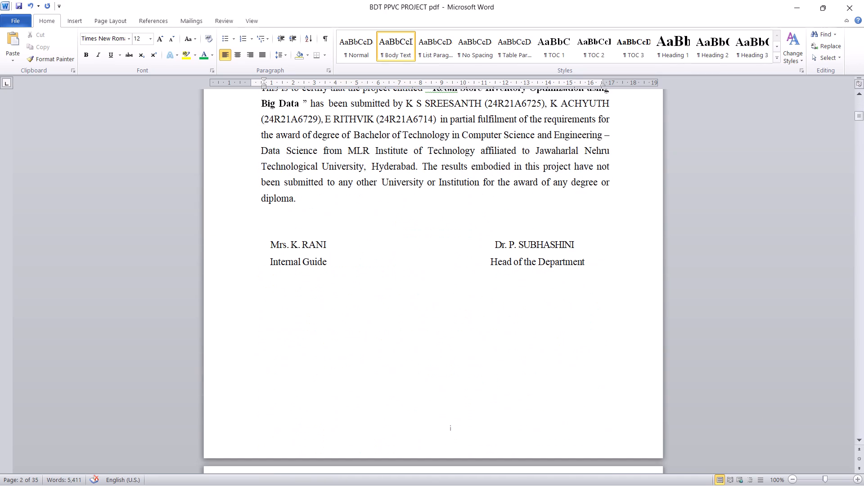
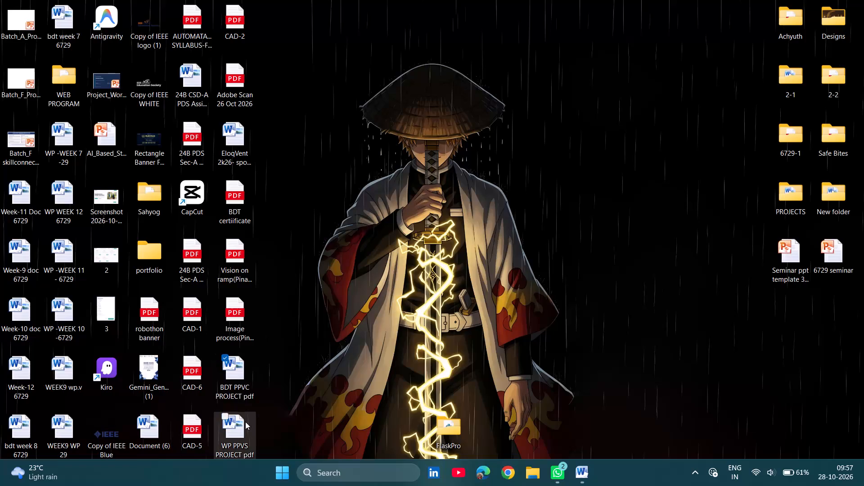
Open the WP PPVS PROJECT pdf document from the desktop and enable editing for it.
{"action": "double_click", "coordinate": [238, 428]}
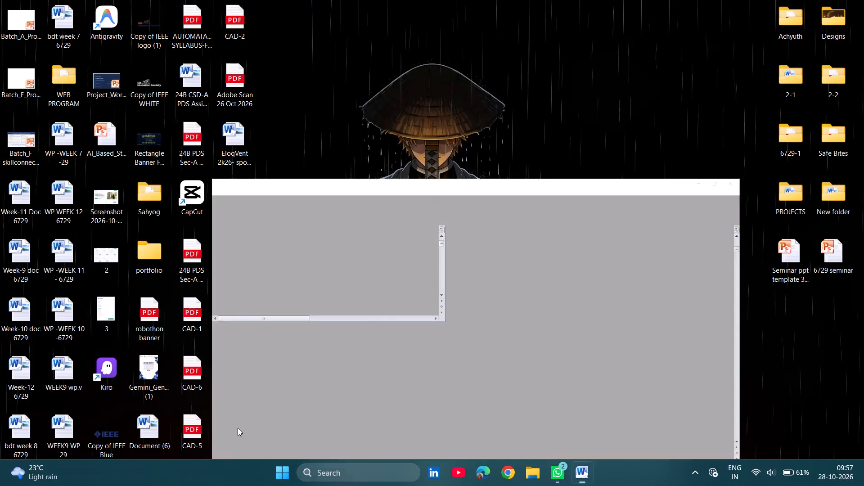
{"action": "scroll", "coordinate": [587, 281], "scroll_direction": "down", "scroll_amount": 4}
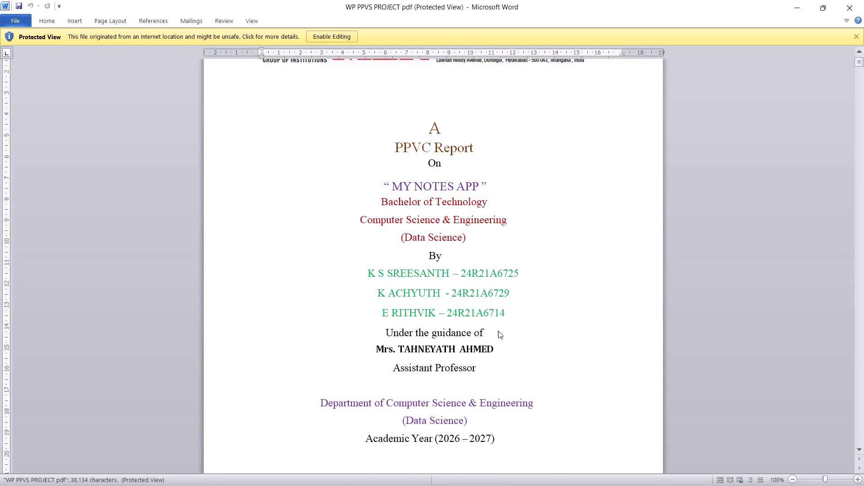
{"action": "left_click", "coordinate": [507, 311]}
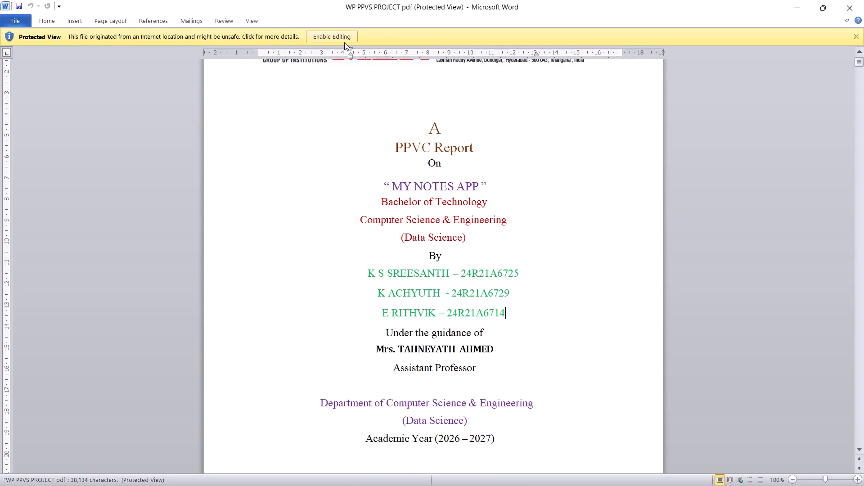
{"action": "left_click", "coordinate": [344, 42]}
Add the fourth student's short name and roll number, separated by a dash, on a new line below the cover's third student.
{"action": "scroll", "coordinate": [478, 376], "scroll_direction": "down", "scroll_amount": 7}
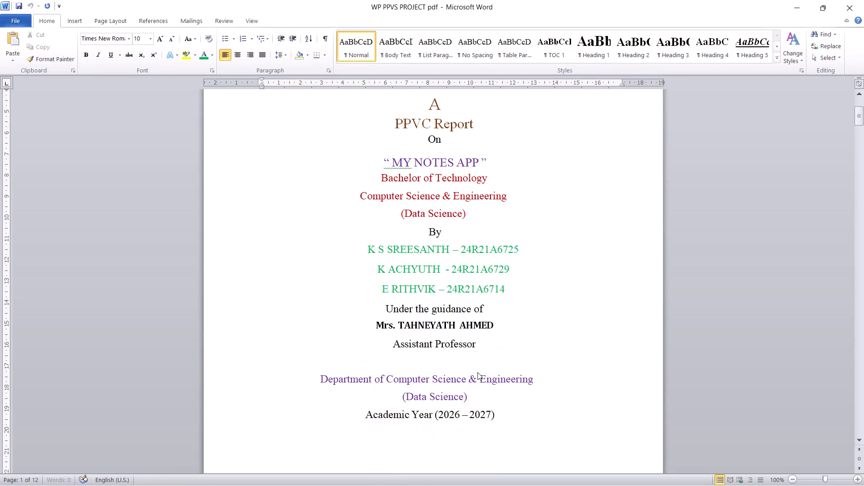
{"action": "left_click", "coordinate": [508, 262]}
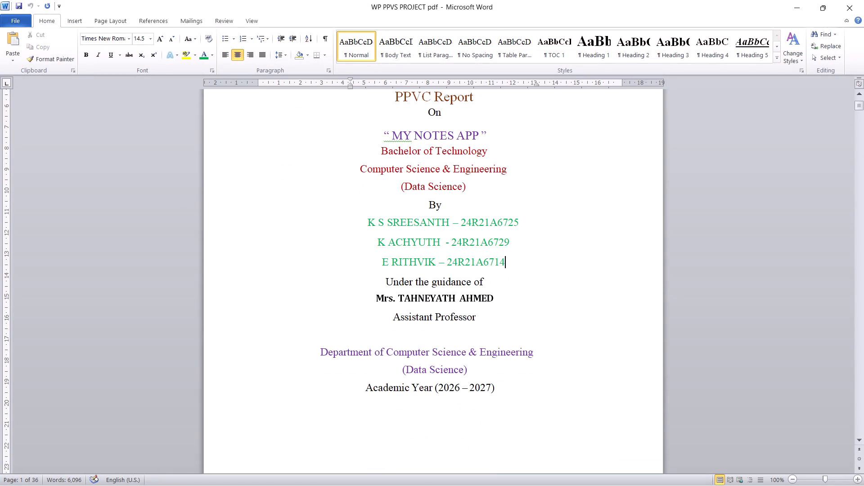
{"action": "key", "text": "Return"}
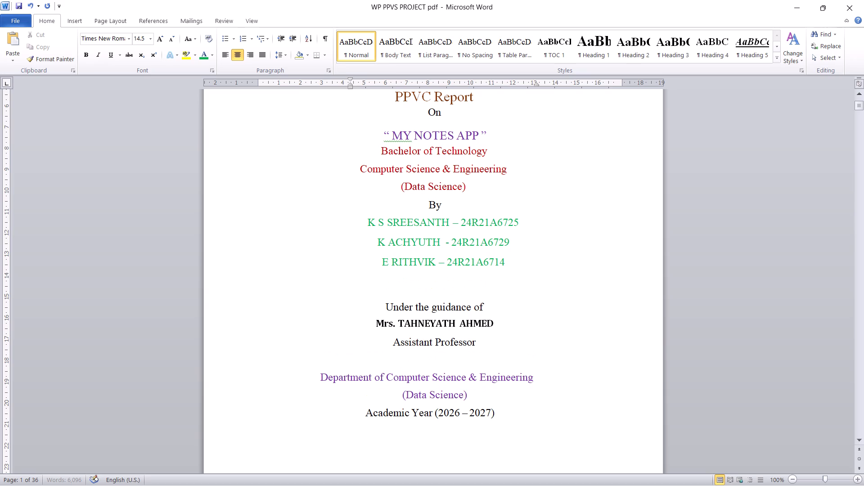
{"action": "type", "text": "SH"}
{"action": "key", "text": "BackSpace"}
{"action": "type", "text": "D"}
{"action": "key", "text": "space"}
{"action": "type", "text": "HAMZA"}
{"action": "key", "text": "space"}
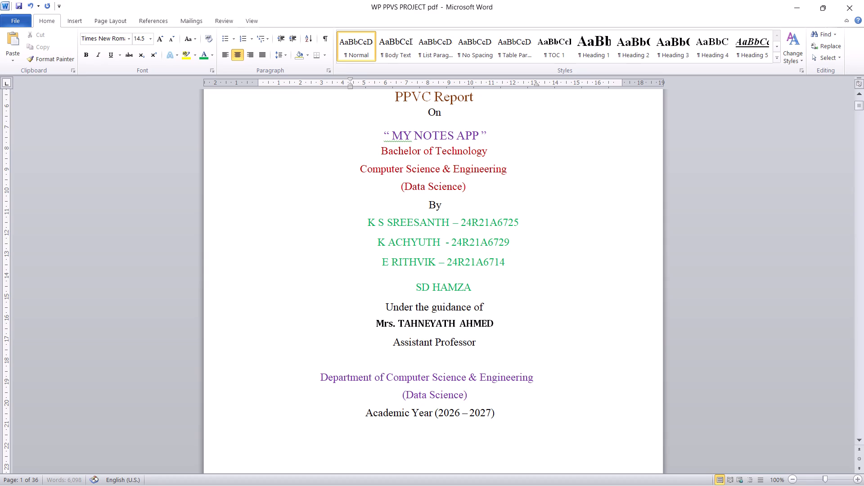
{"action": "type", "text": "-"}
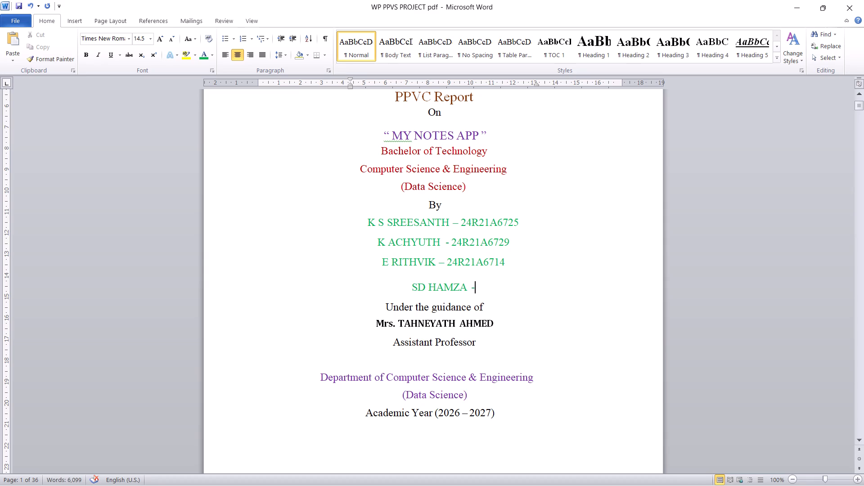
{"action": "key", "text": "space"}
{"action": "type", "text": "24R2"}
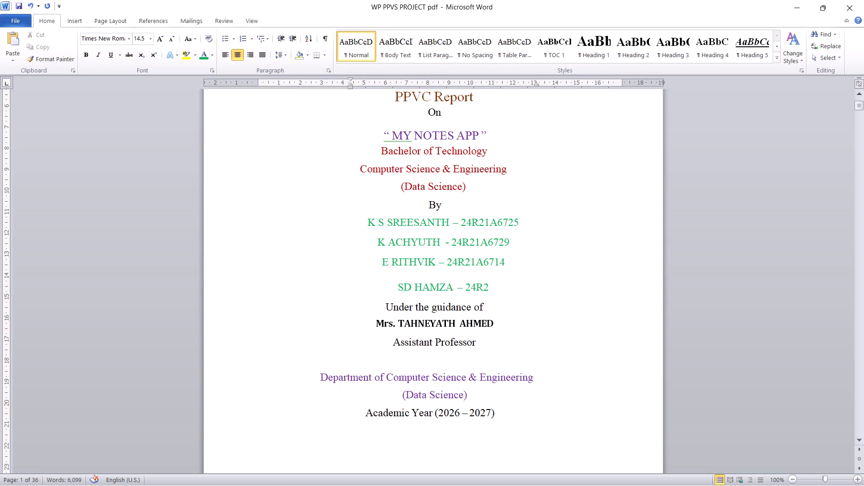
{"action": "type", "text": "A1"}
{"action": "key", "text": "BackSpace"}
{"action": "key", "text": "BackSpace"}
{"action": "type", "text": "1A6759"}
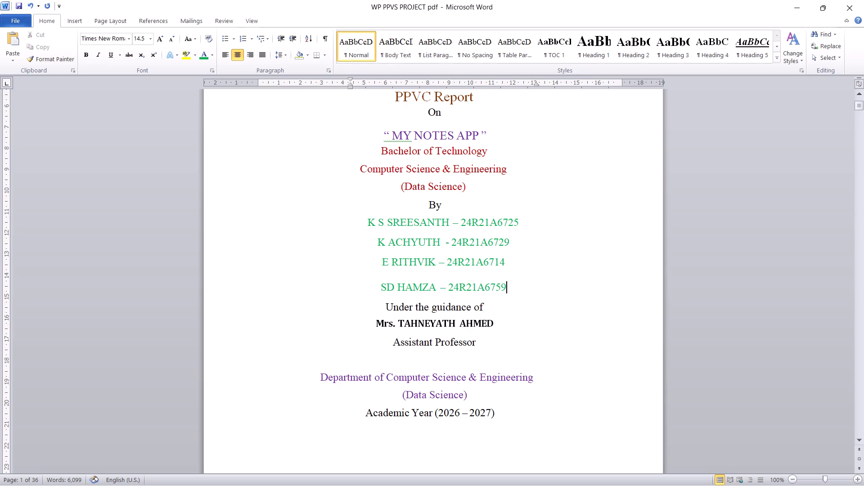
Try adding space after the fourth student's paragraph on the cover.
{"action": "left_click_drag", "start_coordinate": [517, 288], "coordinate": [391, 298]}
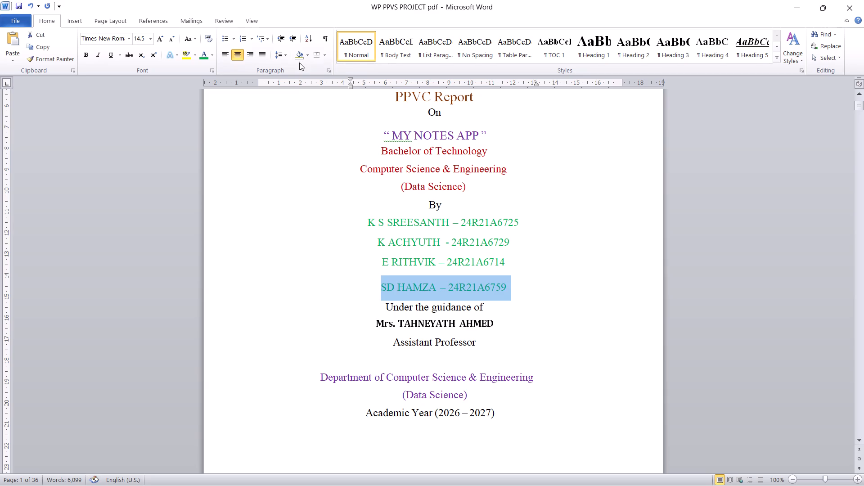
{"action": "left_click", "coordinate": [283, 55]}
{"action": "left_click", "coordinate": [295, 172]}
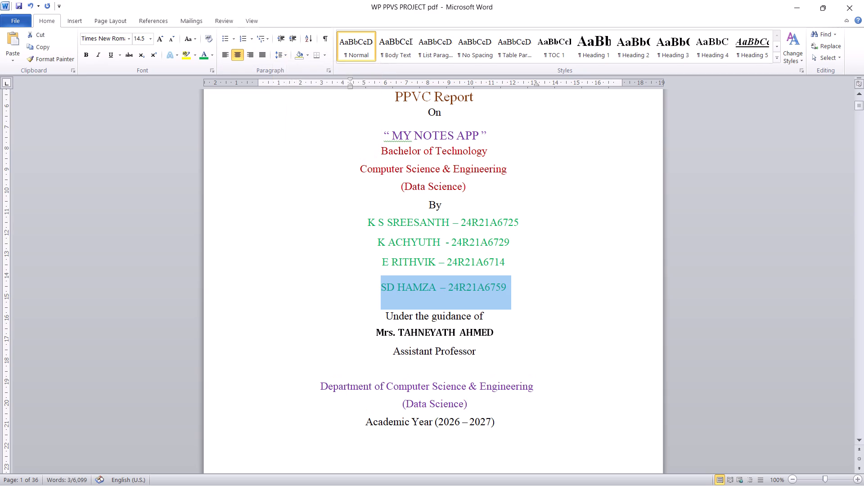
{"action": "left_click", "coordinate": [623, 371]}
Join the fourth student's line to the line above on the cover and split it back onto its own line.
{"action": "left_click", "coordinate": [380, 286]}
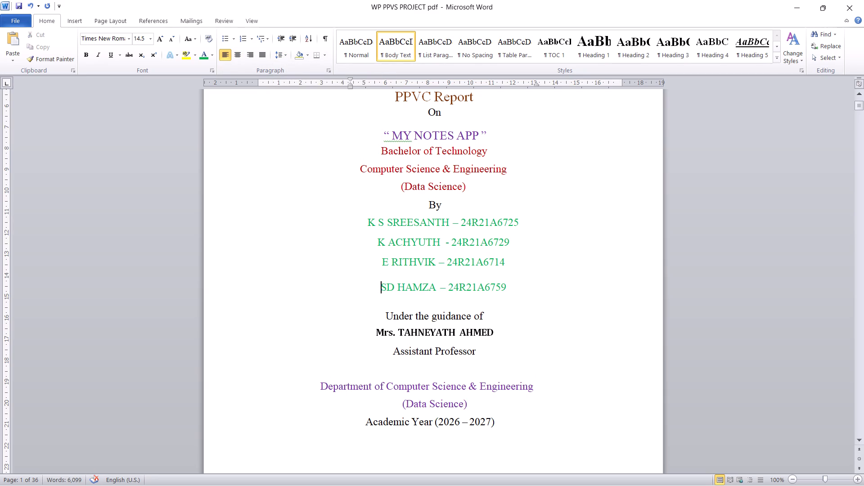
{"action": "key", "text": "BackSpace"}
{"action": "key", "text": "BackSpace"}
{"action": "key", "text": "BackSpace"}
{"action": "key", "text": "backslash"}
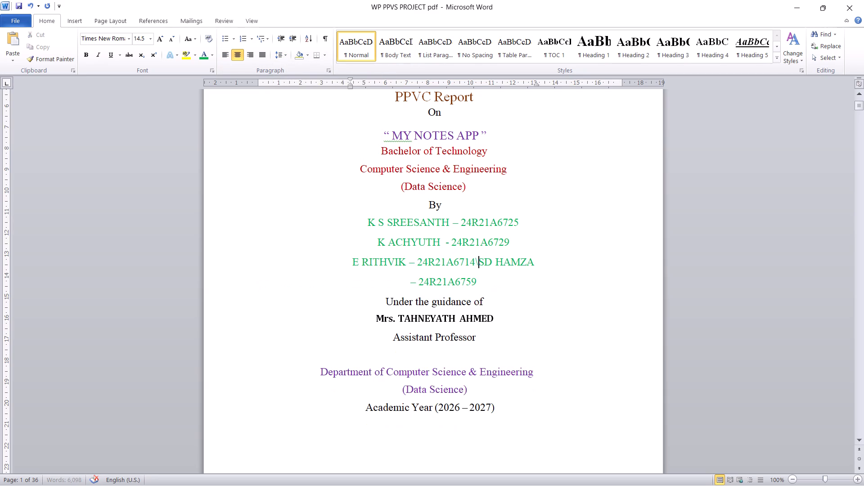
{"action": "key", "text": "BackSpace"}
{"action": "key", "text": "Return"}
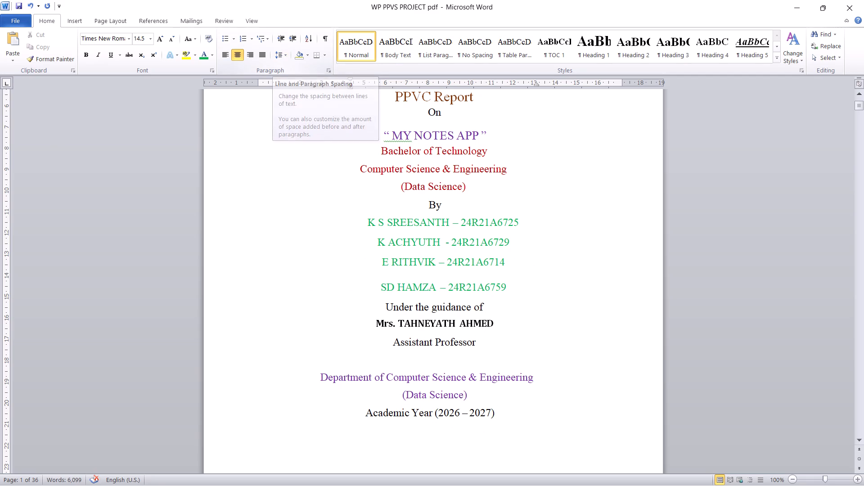
Remove the space before the fourth student's paragraph in the cover's student list.
{"action": "left_click_drag", "start_coordinate": [514, 287], "coordinate": [381, 291]}
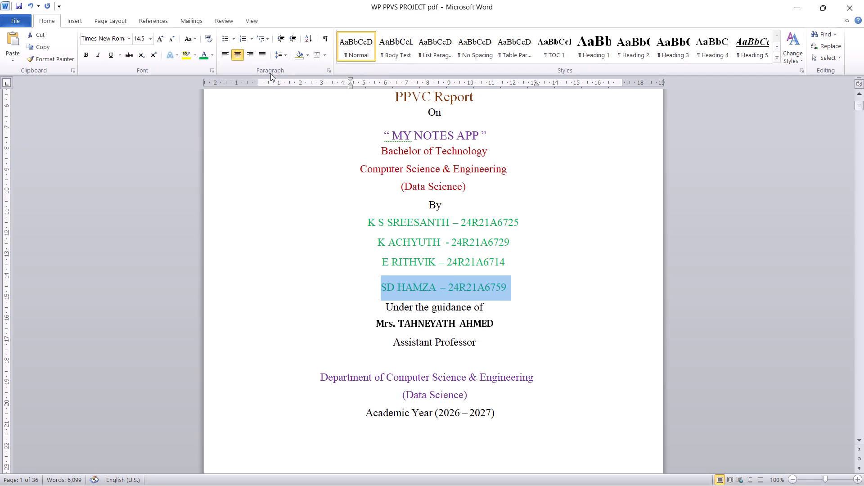
{"action": "left_click", "coordinate": [283, 57]}
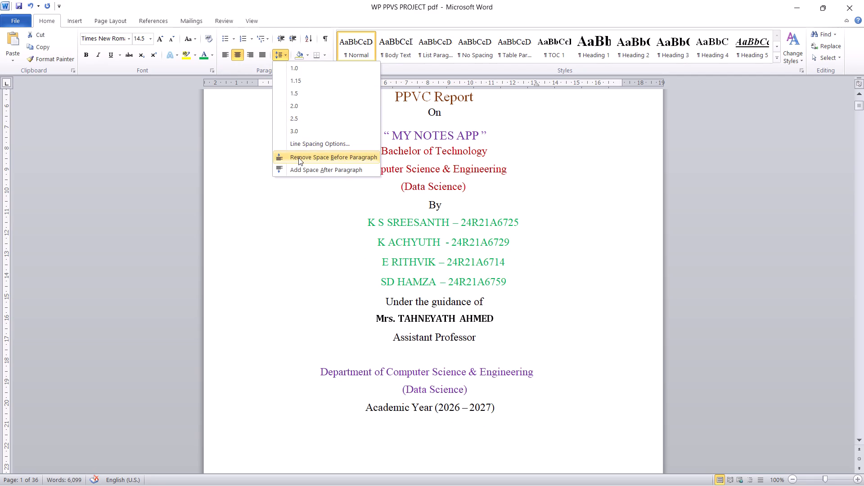
{"action": "left_click", "coordinate": [298, 157]}
{"action": "left_click", "coordinate": [608, 274]}
Add the fourth student's name, with middle name, and bracketed roll number on a new line below the declaration's third student.
{"action": "scroll", "coordinate": [522, 317], "scroll_direction": "down", "scroll_amount": 6}
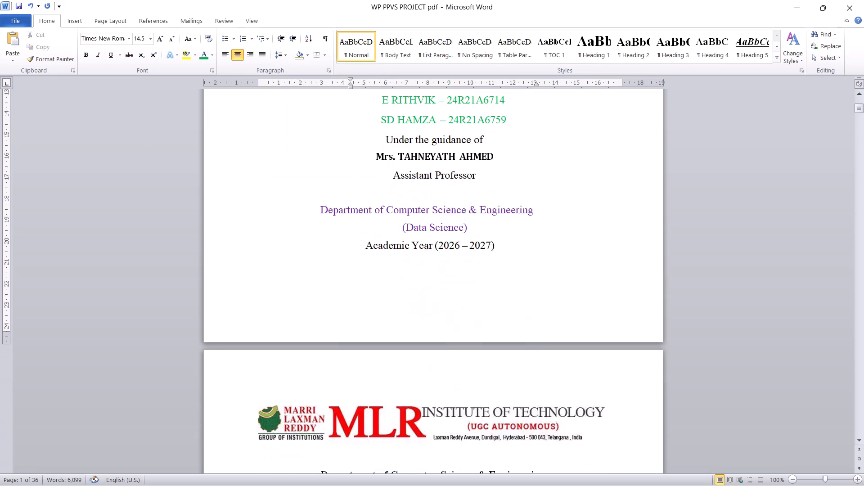
{"action": "scroll", "coordinate": [522, 318], "scroll_direction": "down", "scroll_amount": 16}
{"action": "scroll", "coordinate": [518, 330], "scroll_direction": "down", "scroll_amount": 18}
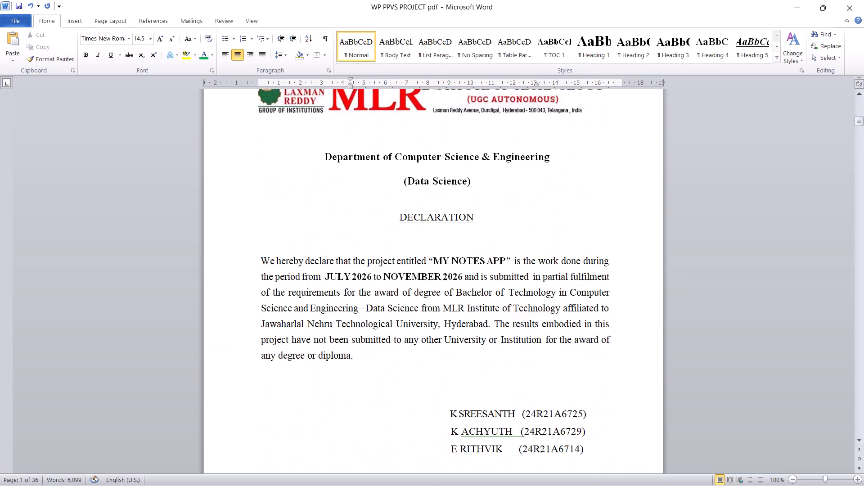
{"action": "scroll", "coordinate": [517, 332], "scroll_direction": "down", "scroll_amount": 5}
{"action": "left_click", "coordinate": [590, 318]}
{"action": "key", "text": "Return"}
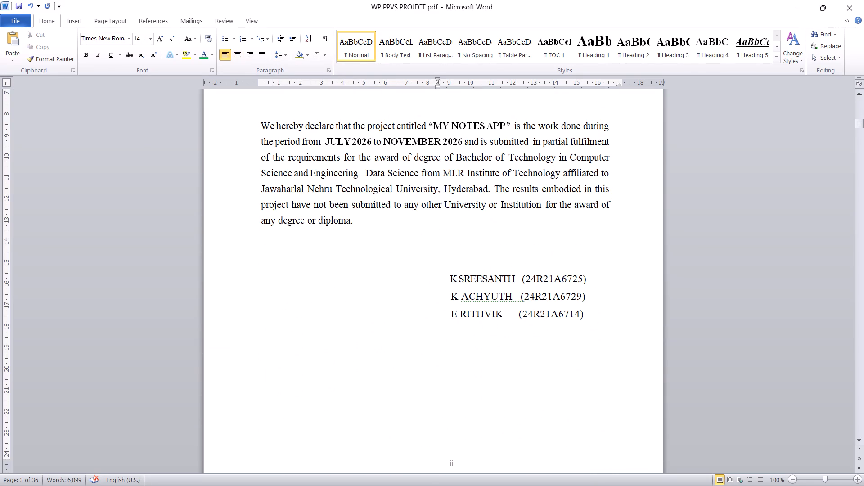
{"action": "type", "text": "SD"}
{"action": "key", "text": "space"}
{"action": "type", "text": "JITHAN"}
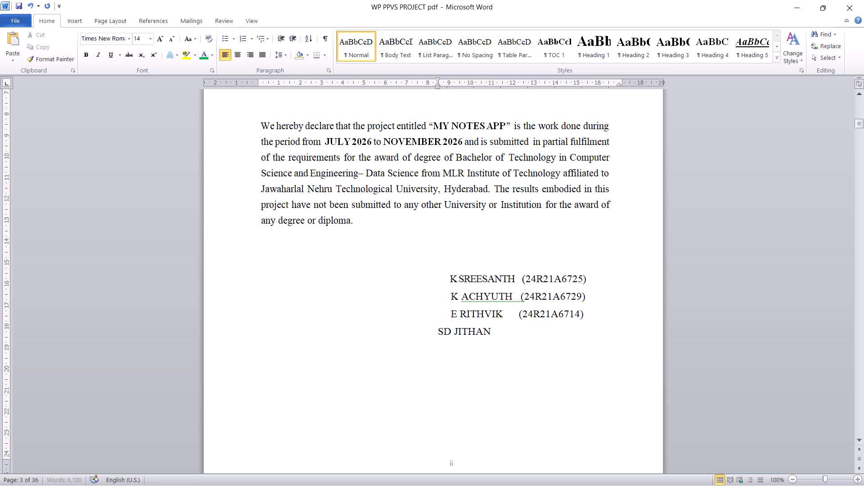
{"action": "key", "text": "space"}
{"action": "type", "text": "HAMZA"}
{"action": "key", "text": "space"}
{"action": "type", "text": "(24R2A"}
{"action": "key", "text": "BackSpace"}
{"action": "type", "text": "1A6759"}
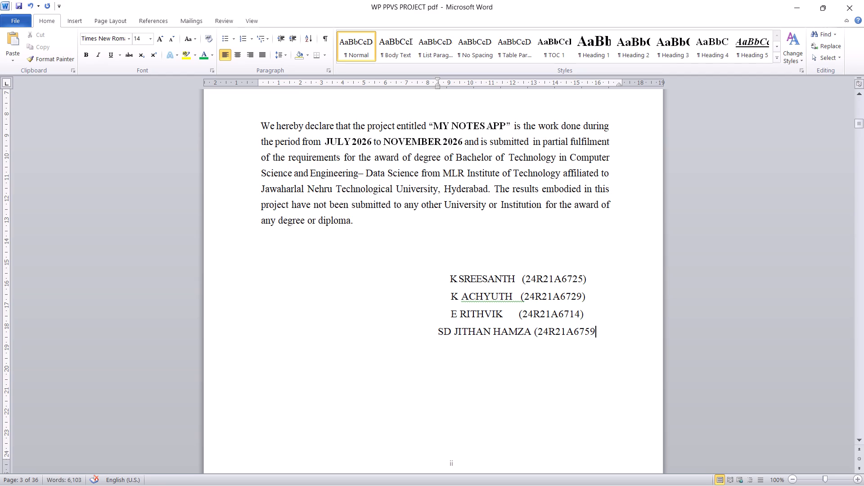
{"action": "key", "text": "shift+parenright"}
Insert two spaces before the fourth student's entry on the declaration page.
{"action": "left_click", "coordinate": [436, 333]}
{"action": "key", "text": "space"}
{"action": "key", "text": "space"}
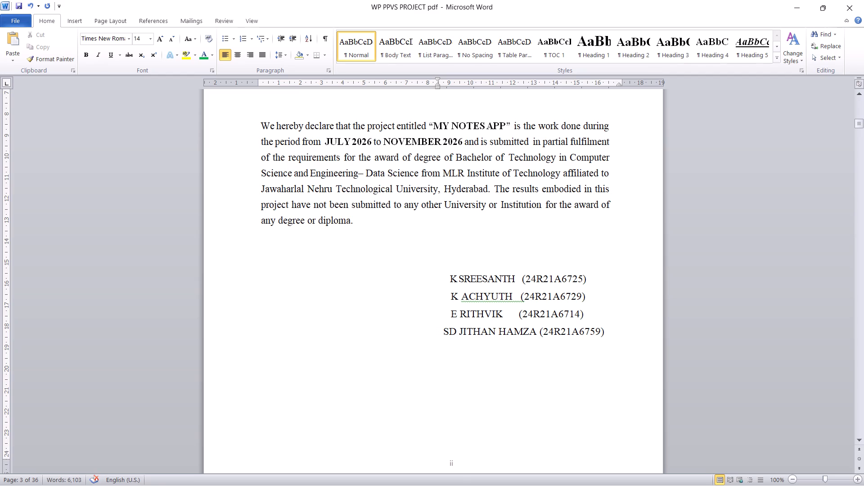
Delete the middle name from the fourth student's entry on the declaration page.
{"action": "left_click", "coordinate": [496, 333]}
{"action": "key", "text": "BackSpace"}
{"action": "key", "text": "BackSpace"}
{"action": "key", "text": "BackSpace"}
{"action": "key", "text": "BackSpace"}
{"action": "key", "text": "BackSpace"}
{"action": "key", "text": "BackSpace"}
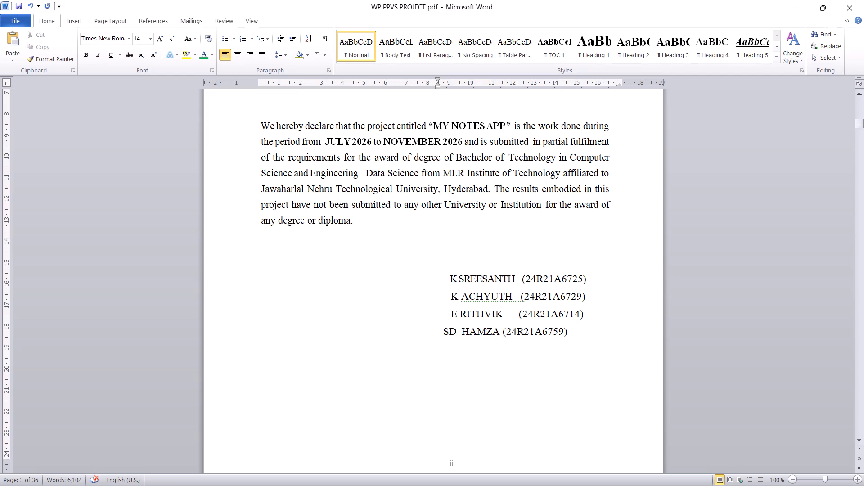
Insert four more spaces before the declaration's fourth student entry to line it up with the names above.
{"action": "key", "text": "Left"}
{"action": "key", "text": "Left"}
{"action": "key", "text": "Left"}
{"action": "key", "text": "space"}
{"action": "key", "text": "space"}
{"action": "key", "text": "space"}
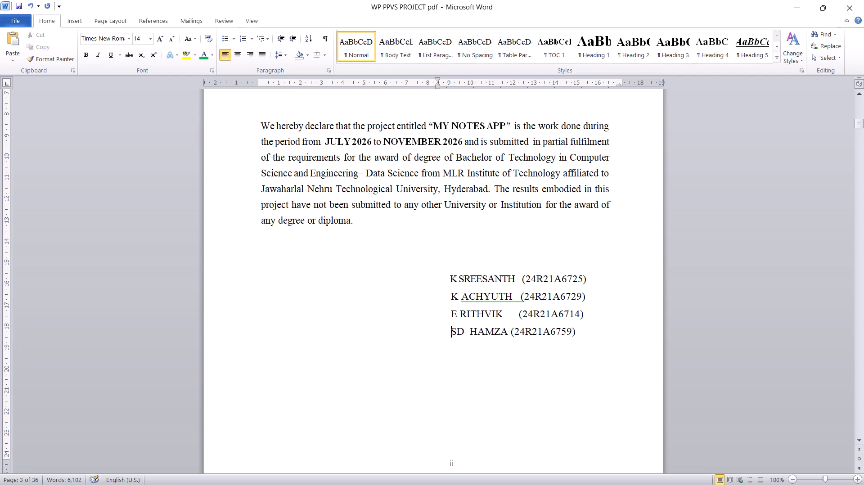
{"action": "scroll", "coordinate": [502, 343], "scroll_direction": "down", "scroll_amount": 5}
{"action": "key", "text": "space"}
Add the fourth student's name and bracketed roll number on a new line below the third student on the acknowledgement page.
{"action": "scroll", "coordinate": [503, 341], "scroll_direction": "down", "scroll_amount": 9}
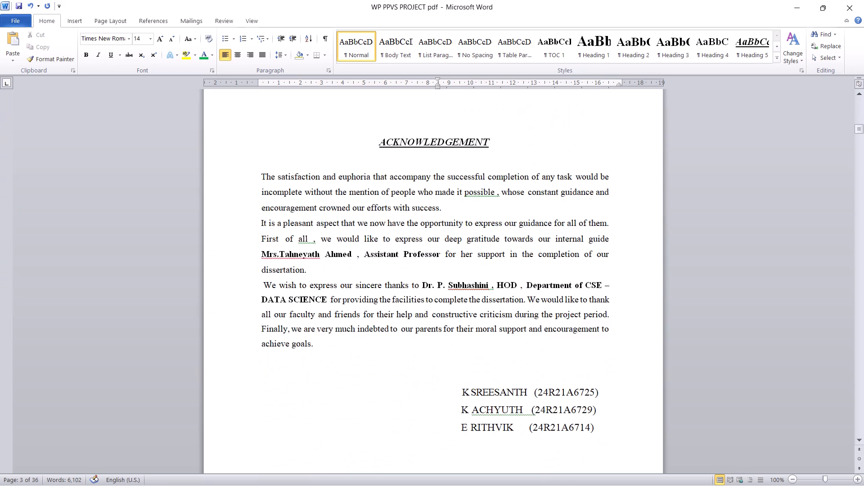
{"action": "scroll", "coordinate": [503, 341], "scroll_direction": "down", "scroll_amount": 6}
{"action": "left_click", "coordinate": [600, 316]}
{"action": "key", "text": "Return"}
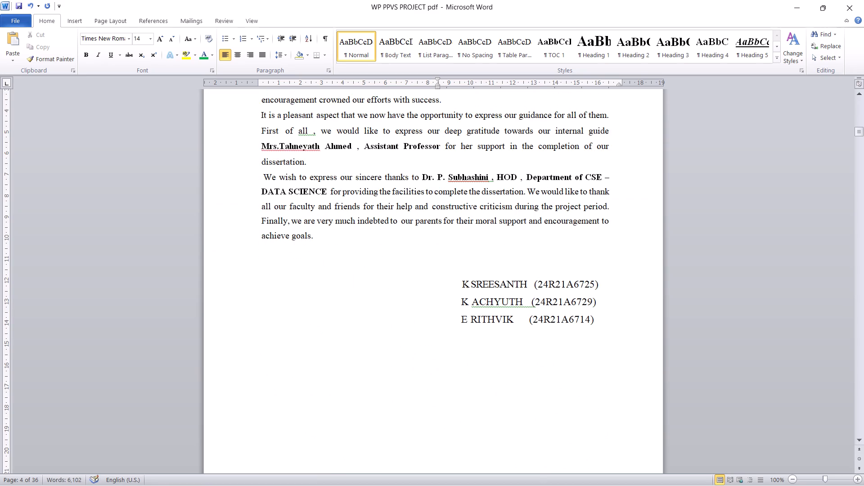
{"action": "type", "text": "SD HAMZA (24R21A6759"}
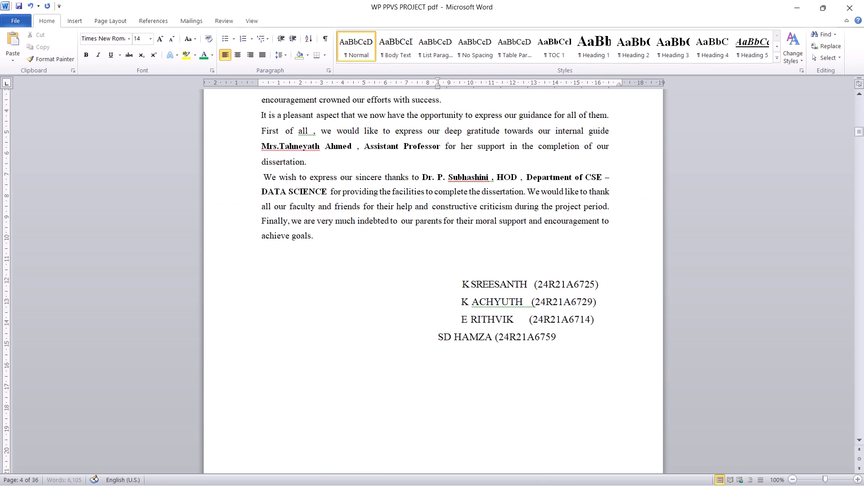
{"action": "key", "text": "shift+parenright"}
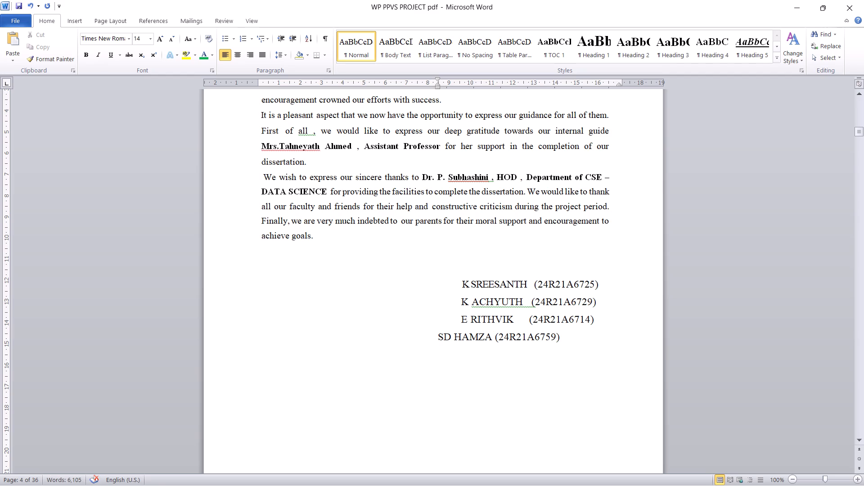
Insert nine spaces before the fourth student's entry on the acknowledgement page to line it up with the names above.
{"action": "left_click", "coordinate": [439, 336]}
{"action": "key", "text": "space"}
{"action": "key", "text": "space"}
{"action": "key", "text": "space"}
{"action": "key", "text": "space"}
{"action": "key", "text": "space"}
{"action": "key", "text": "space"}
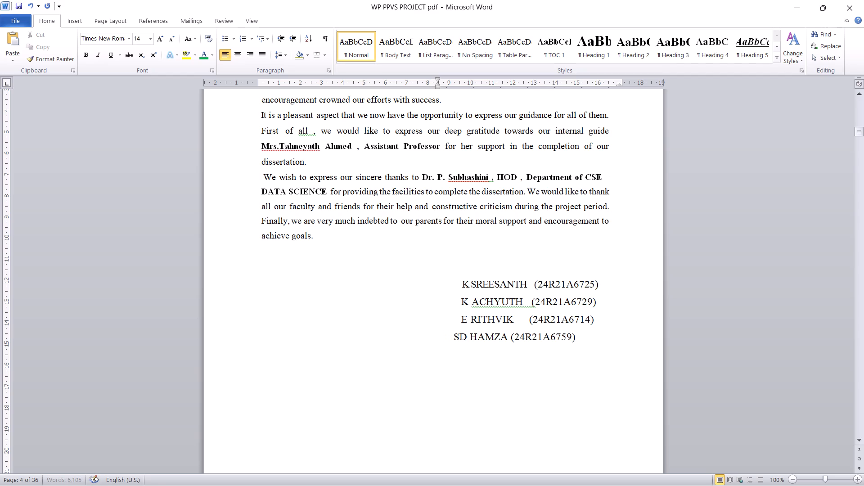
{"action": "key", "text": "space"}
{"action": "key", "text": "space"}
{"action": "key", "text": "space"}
Look through the rest of the report, from the contents and list of figures through all chapters to the references.
{"action": "scroll", "coordinate": [500, 348], "scroll_direction": "down", "scroll_amount": 20}
{"action": "scroll", "coordinate": [500, 348], "scroll_direction": "down", "scroll_amount": 2}
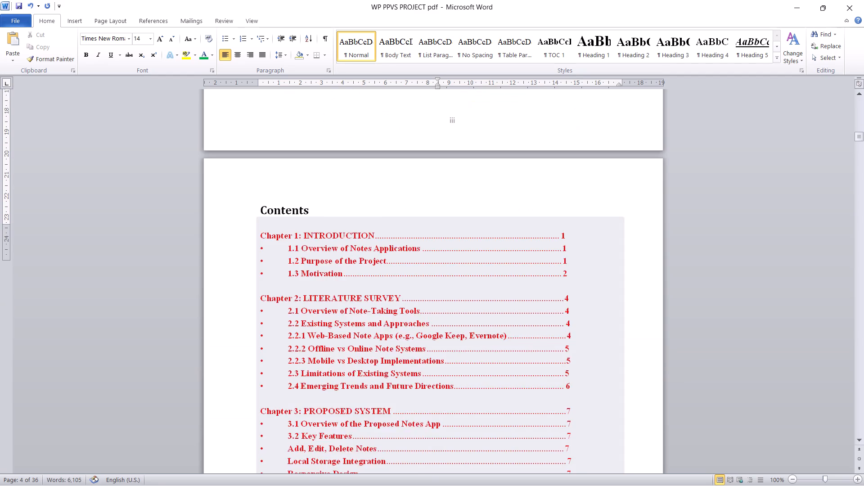
{"action": "scroll", "coordinate": [502, 346], "scroll_direction": "down", "scroll_amount": 20}
{"action": "scroll", "coordinate": [502, 346], "scroll_direction": "down", "scroll_amount": 20}
{"action": "scroll", "coordinate": [502, 346], "scroll_direction": "down", "scroll_amount": 9}
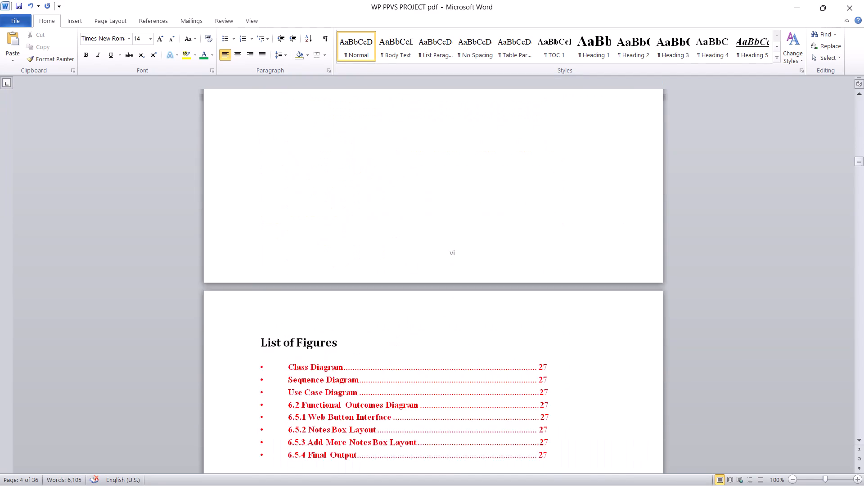
{"action": "scroll", "coordinate": [504, 344], "scroll_direction": "down", "scroll_amount": 20}
{"action": "scroll", "coordinate": [504, 344], "scroll_direction": "down", "scroll_amount": 20}
{"action": "scroll", "coordinate": [504, 344], "scroll_direction": "down", "scroll_amount": 9}
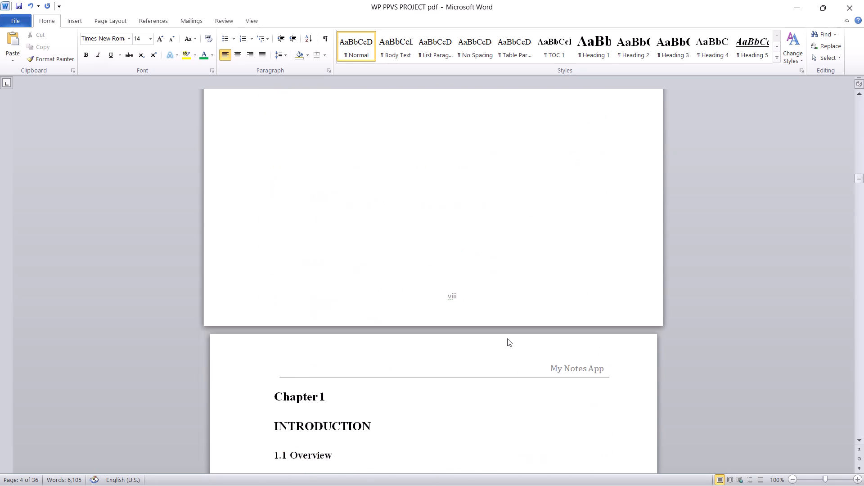
{"action": "scroll", "coordinate": [507, 338], "scroll_direction": "down", "scroll_amount": 13}
{"action": "scroll", "coordinate": [510, 336], "scroll_direction": "down", "scroll_amount": 20}
{"action": "scroll", "coordinate": [510, 336], "scroll_direction": "down", "scroll_amount": 14}
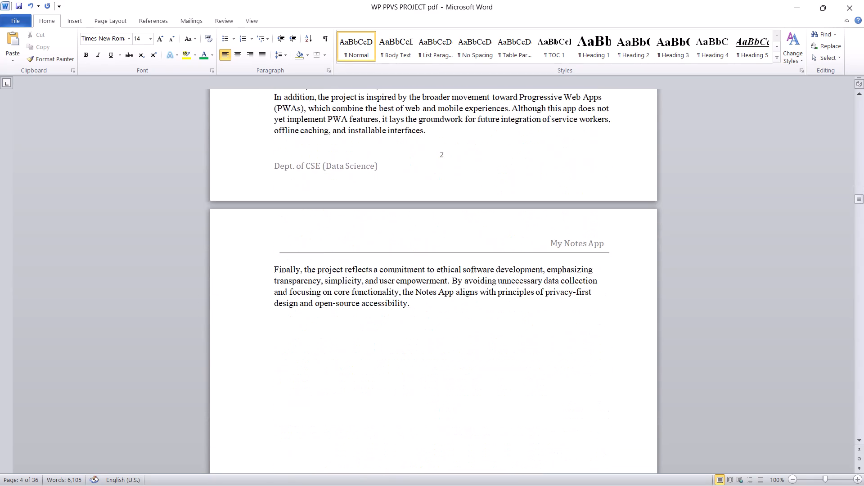
{"action": "scroll", "coordinate": [513, 333], "scroll_direction": "down", "scroll_amount": 18}
{"action": "scroll", "coordinate": [513, 333], "scroll_direction": "down", "scroll_amount": 8}
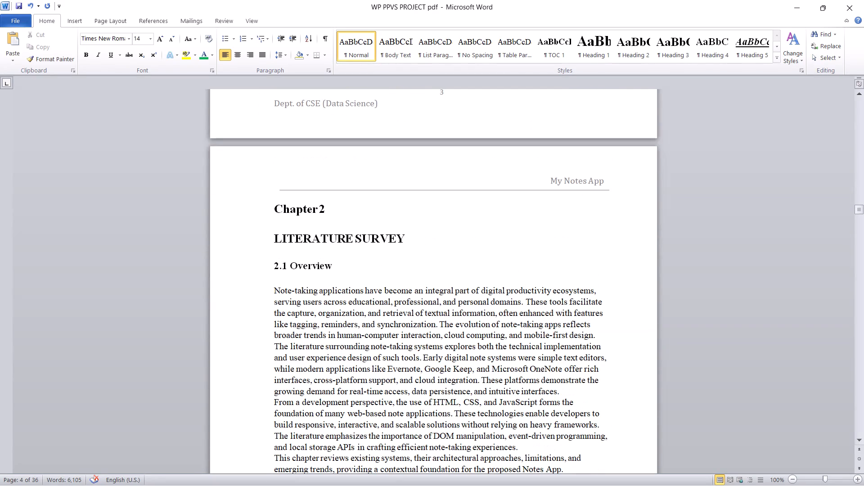
{"action": "scroll", "coordinate": [513, 333], "scroll_direction": "down", "scroll_amount": 1}
{"action": "scroll", "coordinate": [513, 333], "scroll_direction": "up", "scroll_amount": 20}
{"action": "scroll", "coordinate": [513, 333], "scroll_direction": "up", "scroll_amount": 13}
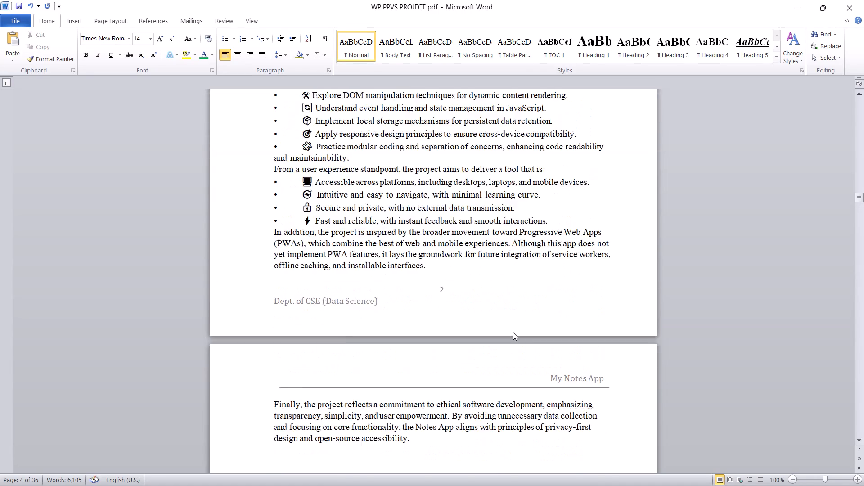
{"action": "scroll", "coordinate": [513, 332], "scroll_direction": "up", "scroll_amount": 20}
{"action": "scroll", "coordinate": [513, 332], "scroll_direction": "down", "scroll_amount": 9}
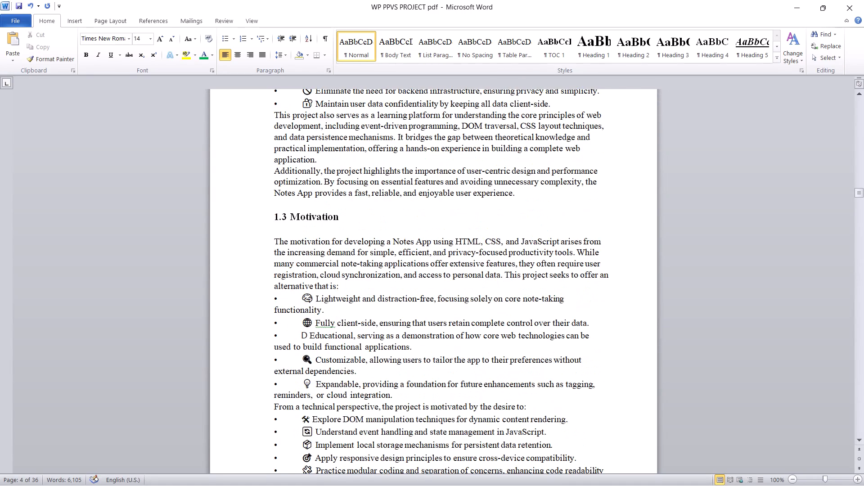
{"action": "scroll", "coordinate": [513, 332], "scroll_direction": "down", "scroll_amount": 20}
{"action": "scroll", "coordinate": [513, 332], "scroll_direction": "down", "scroll_amount": 20}
{"action": "scroll", "coordinate": [513, 332], "scroll_direction": "down", "scroll_amount": 12}
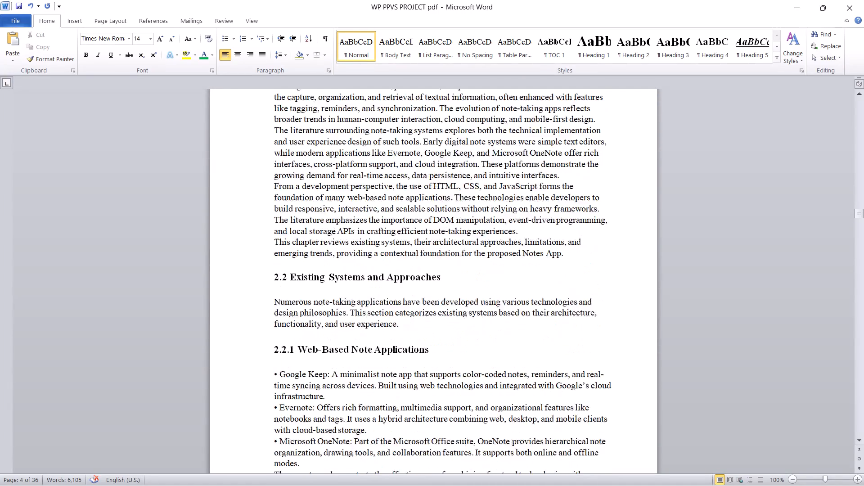
{"action": "scroll", "coordinate": [513, 332], "scroll_direction": "down", "scroll_amount": 20}
{"action": "scroll", "coordinate": [513, 332], "scroll_direction": "down", "scroll_amount": 9}
{"action": "scroll", "coordinate": [513, 332], "scroll_direction": "down", "scroll_amount": 15}
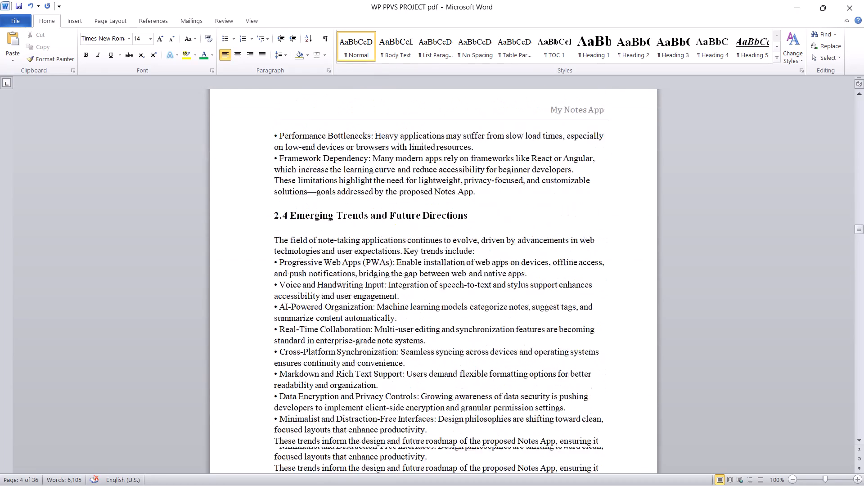
{"action": "scroll", "coordinate": [513, 332], "scroll_direction": "down", "scroll_amount": 20}
{"action": "scroll", "coordinate": [513, 332], "scroll_direction": "down", "scroll_amount": 20}
{"action": "scroll", "coordinate": [513, 332], "scroll_direction": "down", "scroll_amount": 3}
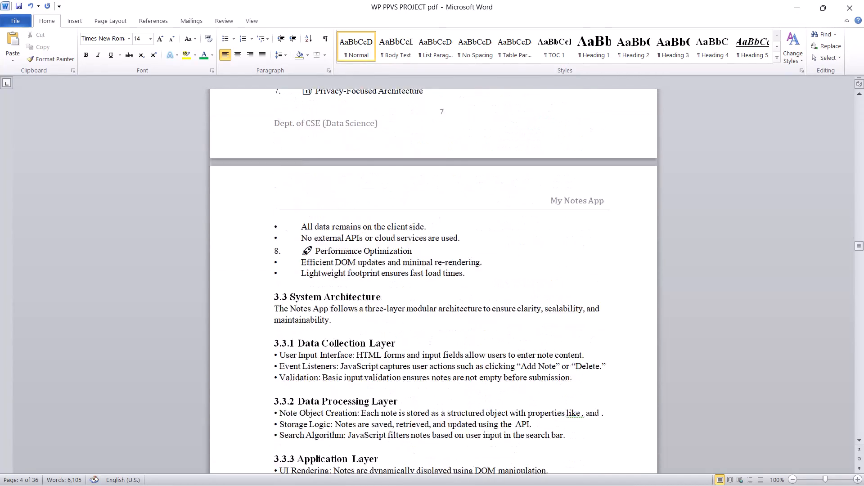
{"action": "scroll", "coordinate": [513, 332], "scroll_direction": "down", "scroll_amount": 13}
{"action": "scroll", "coordinate": [513, 332], "scroll_direction": "down", "scroll_amount": 9}
{"action": "scroll", "coordinate": [513, 332], "scroll_direction": "down", "scroll_amount": 18}
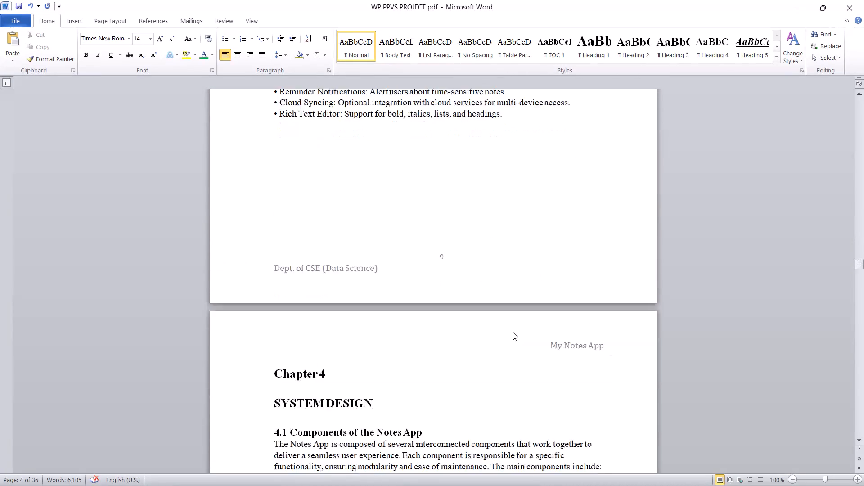
{"action": "scroll", "coordinate": [513, 332], "scroll_direction": "down", "scroll_amount": 20}
{"action": "scroll", "coordinate": [513, 332], "scroll_direction": "down", "scroll_amount": 20}
{"action": "scroll", "coordinate": [513, 332], "scroll_direction": "down", "scroll_amount": 13}
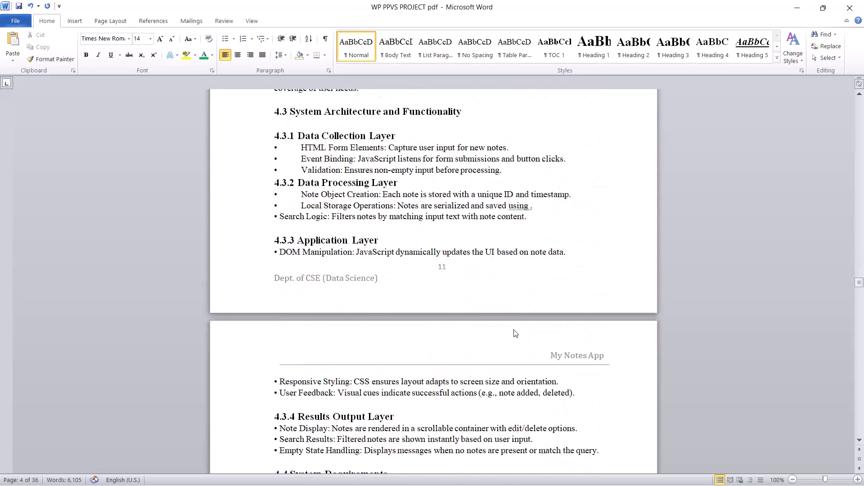
{"action": "scroll", "coordinate": [513, 329], "scroll_direction": "down", "scroll_amount": 12}
{"action": "scroll", "coordinate": [513, 329], "scroll_direction": "down", "scroll_amount": 20}
{"action": "scroll", "coordinate": [513, 329], "scroll_direction": "down", "scroll_amount": 14}
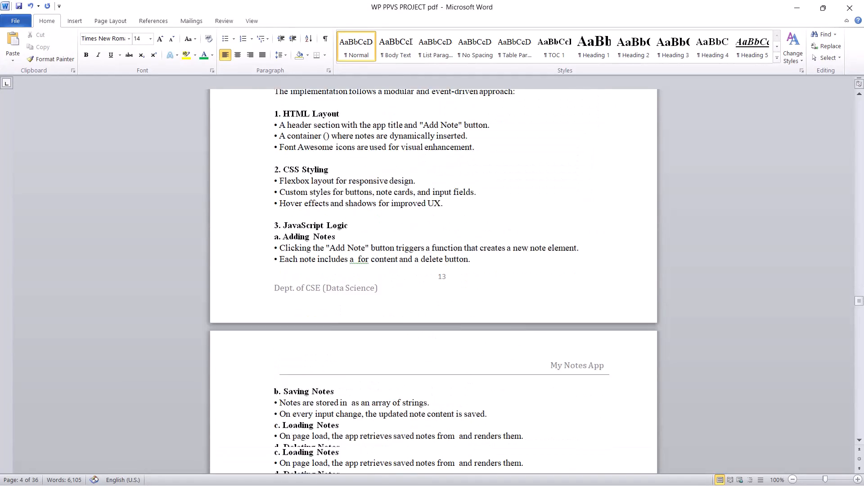
{"action": "scroll", "coordinate": [513, 329], "scroll_direction": "down", "scroll_amount": 2}
{"action": "scroll", "coordinate": [513, 329], "scroll_direction": "down", "scroll_amount": 20}
{"action": "scroll", "coordinate": [513, 329], "scroll_direction": "down", "scroll_amount": 20}
{"action": "scroll", "coordinate": [513, 329], "scroll_direction": "down", "scroll_amount": 1}
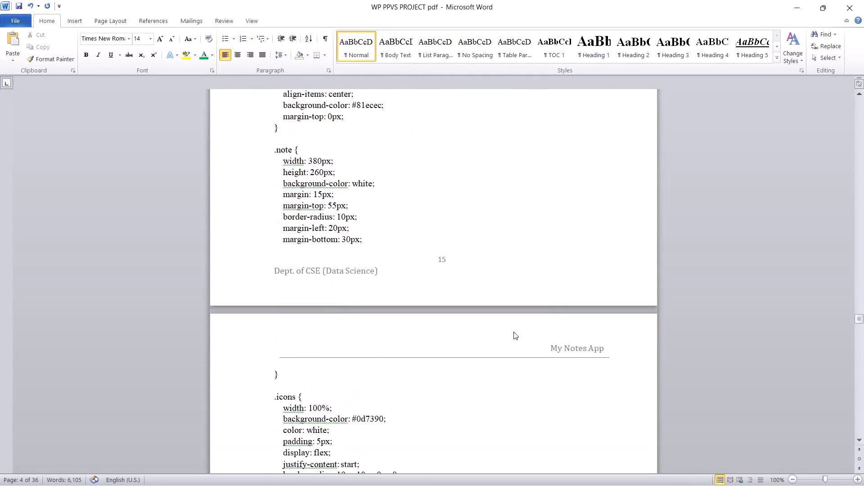
{"action": "scroll", "coordinate": [513, 332], "scroll_direction": "down", "scroll_amount": 20}
{"action": "scroll", "coordinate": [513, 332], "scroll_direction": "down", "scroll_amount": 20}
{"action": "scroll", "coordinate": [515, 322], "scroll_direction": "up", "scroll_amount": 1}
{"action": "scroll", "coordinate": [515, 322], "scroll_direction": "down", "scroll_amount": 4}
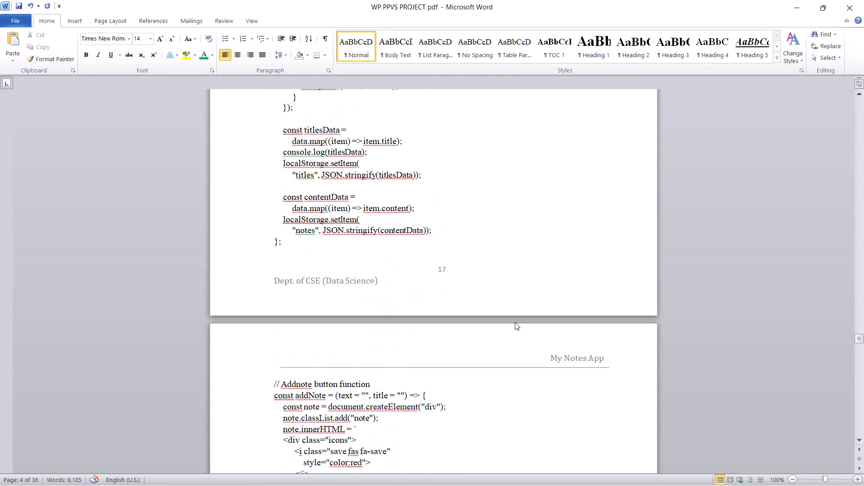
{"action": "scroll", "coordinate": [515, 322], "scroll_direction": "down", "scroll_amount": 20}
{"action": "scroll", "coordinate": [515, 322], "scroll_direction": "down", "scroll_amount": 20}
{"action": "scroll", "coordinate": [515, 322], "scroll_direction": "down", "scroll_amount": 8}
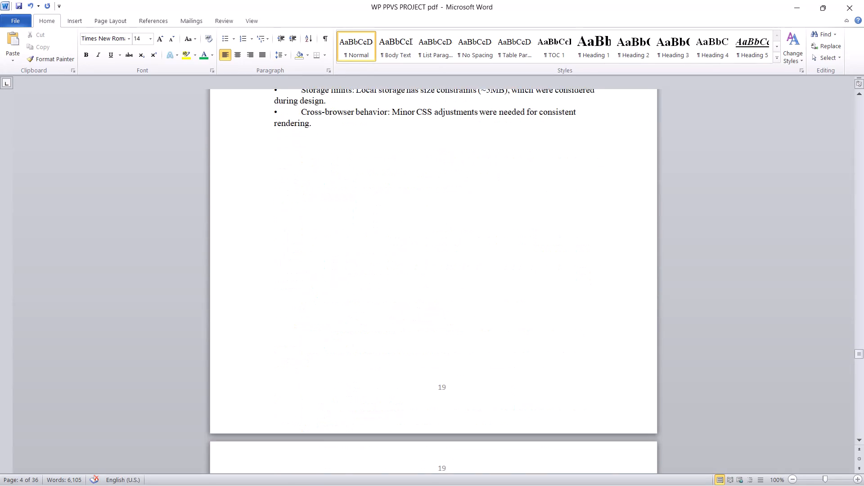
{"action": "scroll", "coordinate": [515, 321], "scroll_direction": "down", "scroll_amount": 20}
{"action": "scroll", "coordinate": [515, 321], "scroll_direction": "down", "scroll_amount": 20}
{"action": "scroll", "coordinate": [515, 321], "scroll_direction": "down", "scroll_amount": 8}
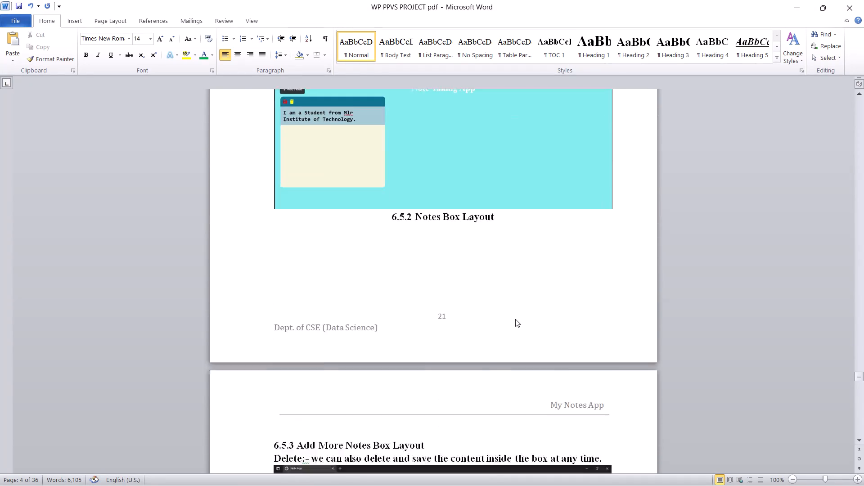
{"action": "scroll", "coordinate": [515, 319], "scroll_direction": "down", "scroll_amount": 20}
{"action": "scroll", "coordinate": [515, 319], "scroll_direction": "down", "scroll_amount": 20}
{"action": "scroll", "coordinate": [515, 319], "scroll_direction": "down", "scroll_amount": 8}
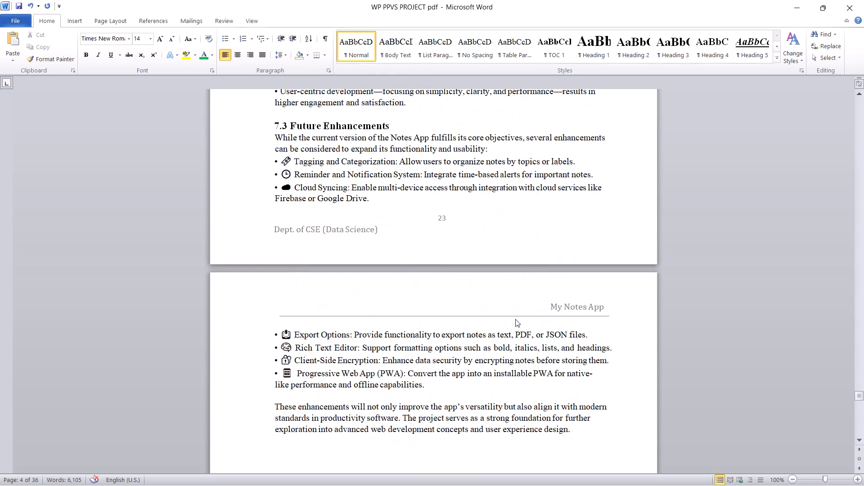
{"action": "scroll", "coordinate": [515, 319], "scroll_direction": "down", "scroll_amount": 20}
{"action": "scroll", "coordinate": [515, 319], "scroll_direction": "down", "scroll_amount": 20}
{"action": "scroll", "coordinate": [515, 319], "scroll_direction": "down", "scroll_amount": 8}
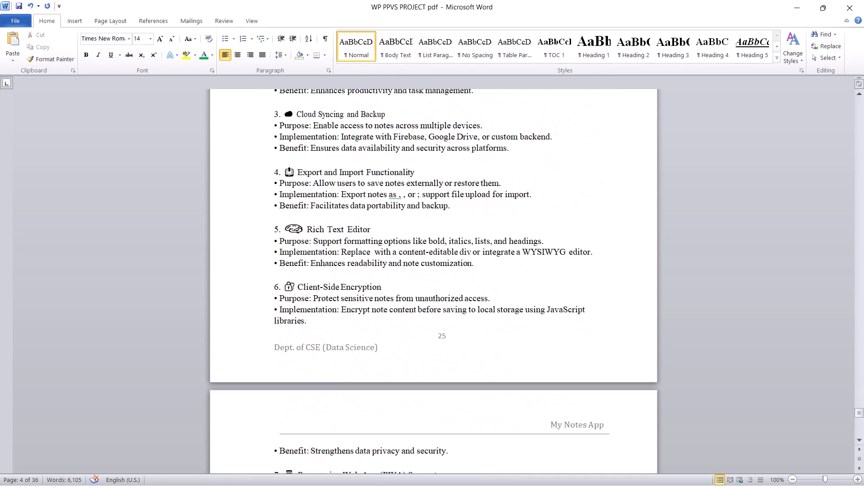
{"action": "scroll", "coordinate": [515, 319], "scroll_direction": "down", "scroll_amount": 20}
{"action": "scroll", "coordinate": [515, 319], "scroll_direction": "down", "scroll_amount": 20}
{"action": "scroll", "coordinate": [515, 319], "scroll_direction": "down", "scroll_amount": 8}
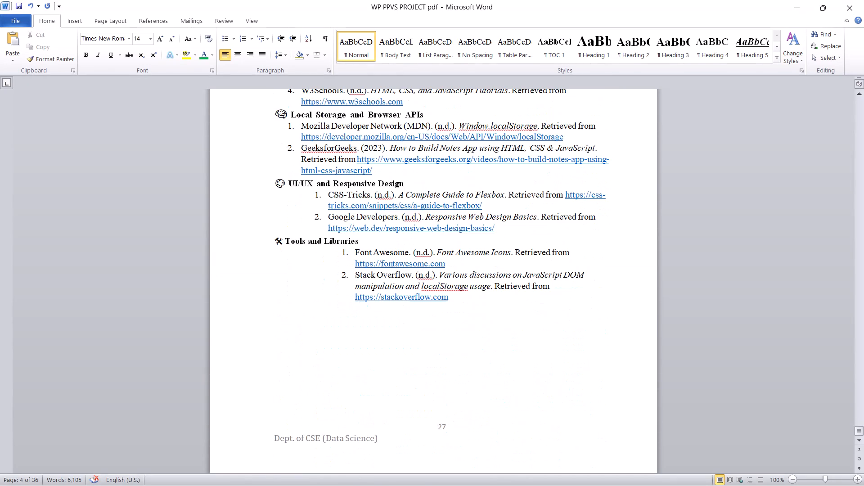
{"action": "scroll", "coordinate": [515, 319], "scroll_direction": "down", "scroll_amount": 14}
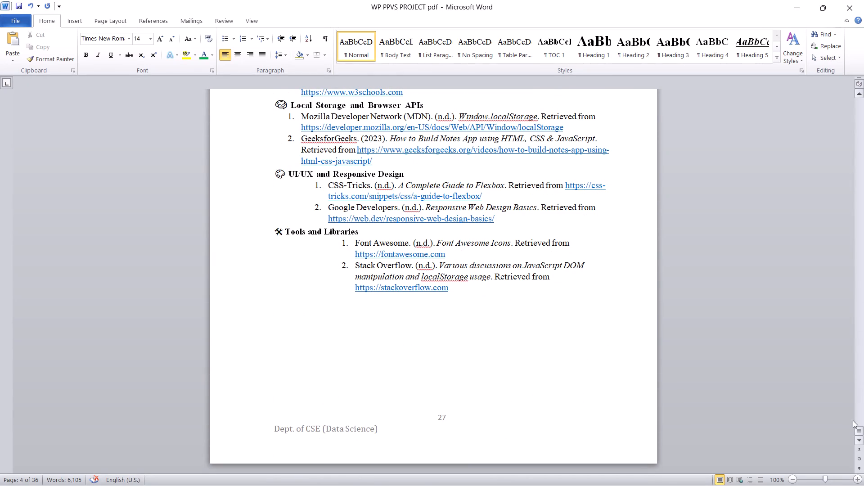
Return to the start of the report and check the student names on the cover and certificate pages.
{"action": "left_click_drag", "start_coordinate": [861, 427], "coordinate": [858, 73]}
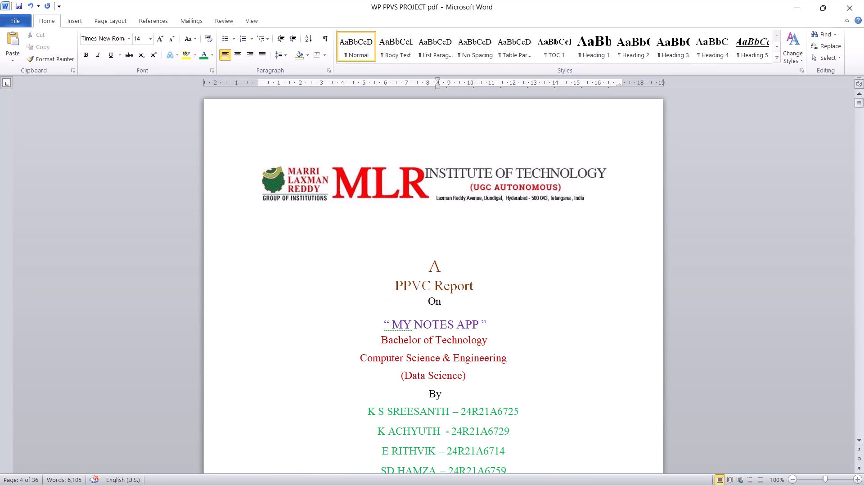
{"action": "scroll", "coordinate": [431, 247], "scroll_direction": "down", "scroll_amount": 7}
{"action": "scroll", "coordinate": [451, 322], "scroll_direction": "up", "scroll_amount": 1}
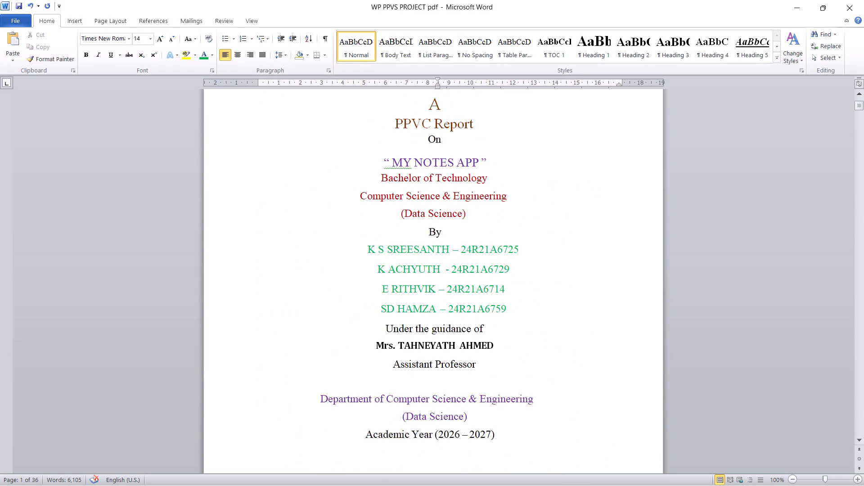
{"action": "scroll", "coordinate": [453, 320], "scroll_direction": "down", "scroll_amount": 3}
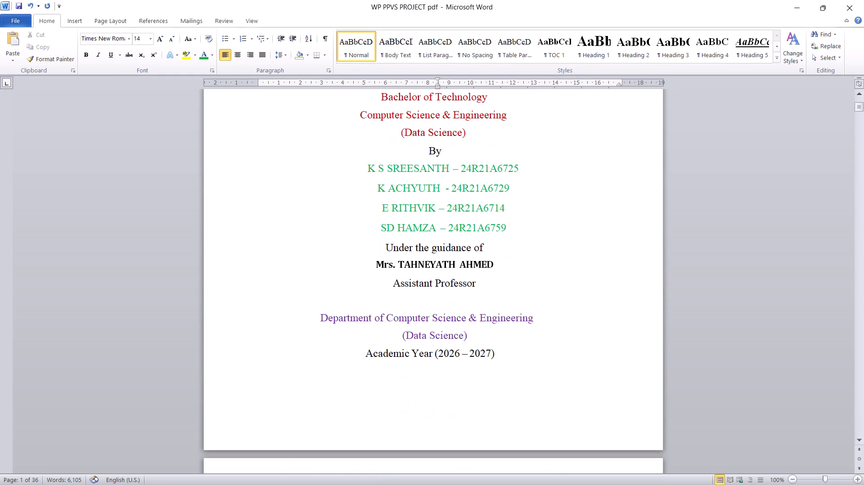
{"action": "scroll", "coordinate": [453, 320], "scroll_direction": "down", "scroll_amount": 20}
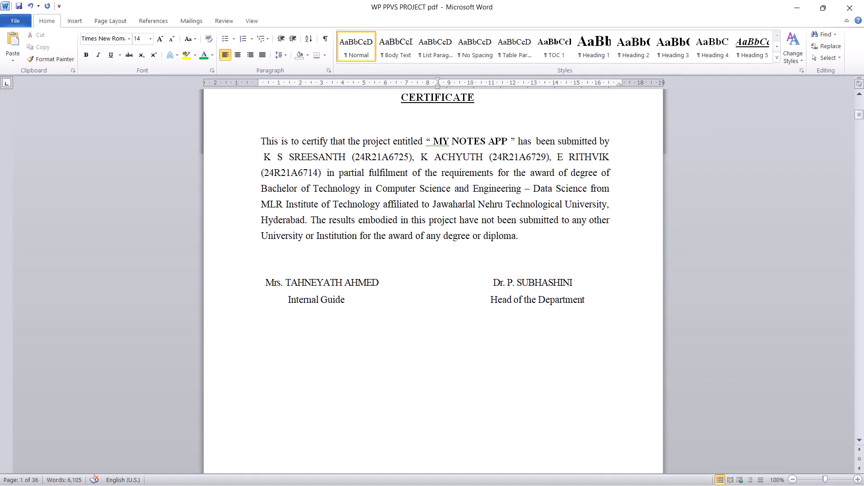
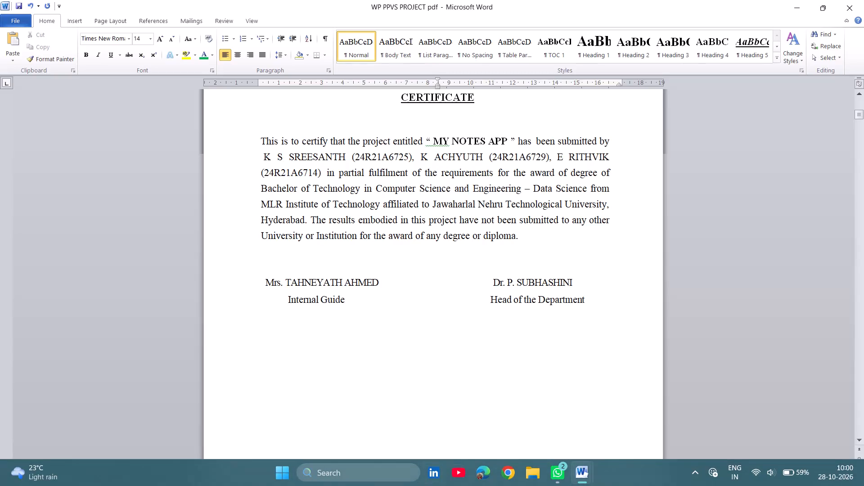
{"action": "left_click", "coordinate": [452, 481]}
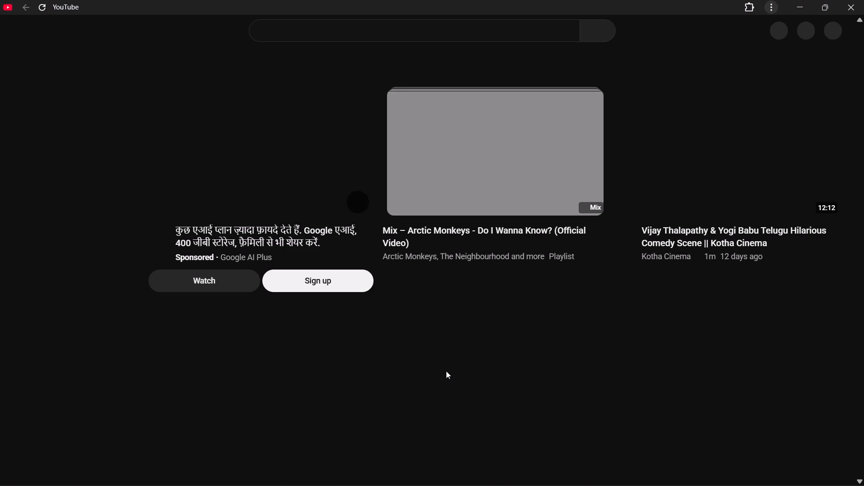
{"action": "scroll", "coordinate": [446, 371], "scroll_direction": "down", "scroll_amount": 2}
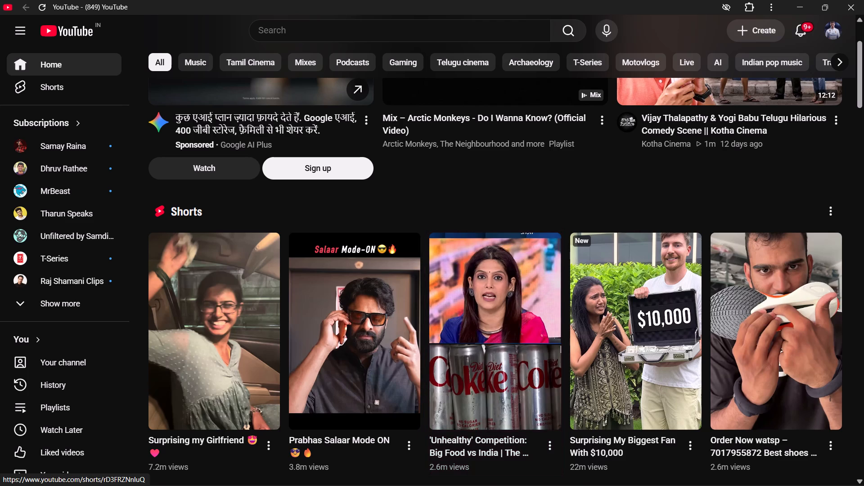
Switch to the BDT PPVC PROJECT document in Word and replace the Head of the Department's name after "Dr." on the certificate page.
{"action": "left_click", "coordinate": [580, 472]}
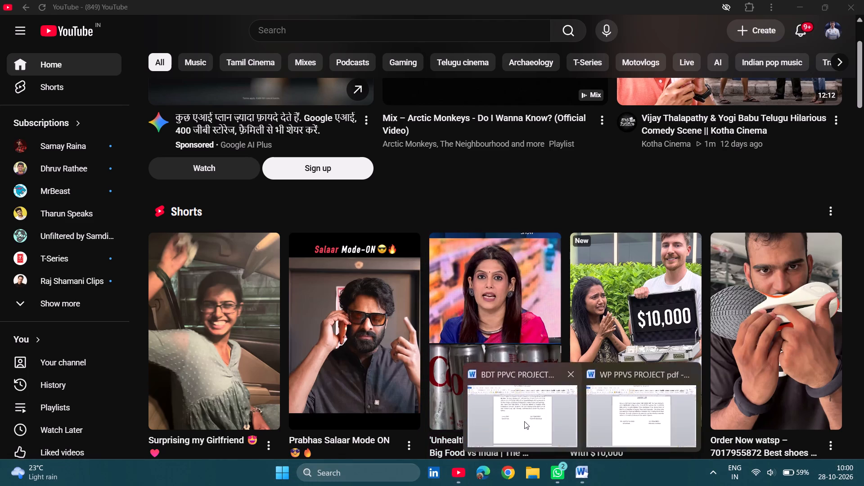
{"action": "left_click", "coordinate": [524, 421]}
{"action": "left_click", "coordinate": [579, 243]}
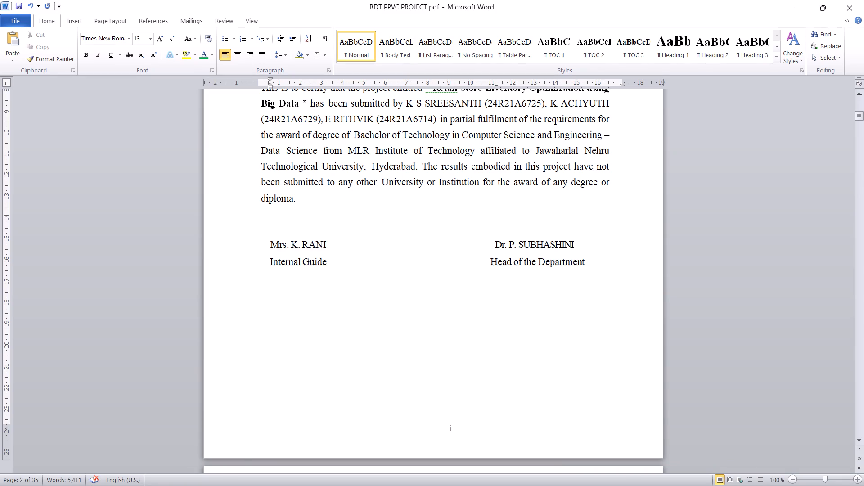
{"action": "key", "text": "BackSpace"}
{"action": "key", "text": "BackSpace"}
{"action": "key", "text": "BackSpace"}
{"action": "key", "text": "BackSpace"}
{"action": "key", "text": "BackSpace"}
{"action": "key", "text": "BackSpace"}
{"action": "key", "text": "BackSpace"}
{"action": "key", "text": "BackSpace"}
{"action": "key", "text": "BackSpace"}
{"action": "key", "text": "BackSpace"}
{"action": "key", "text": "BackSpace"}
{"action": "key", "text": "BackSpace"}
{"action": "key", "text": "BackSpace"}
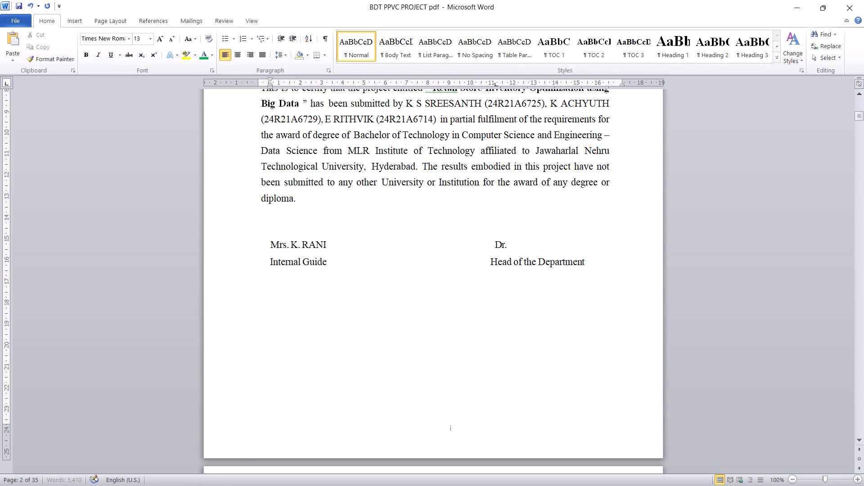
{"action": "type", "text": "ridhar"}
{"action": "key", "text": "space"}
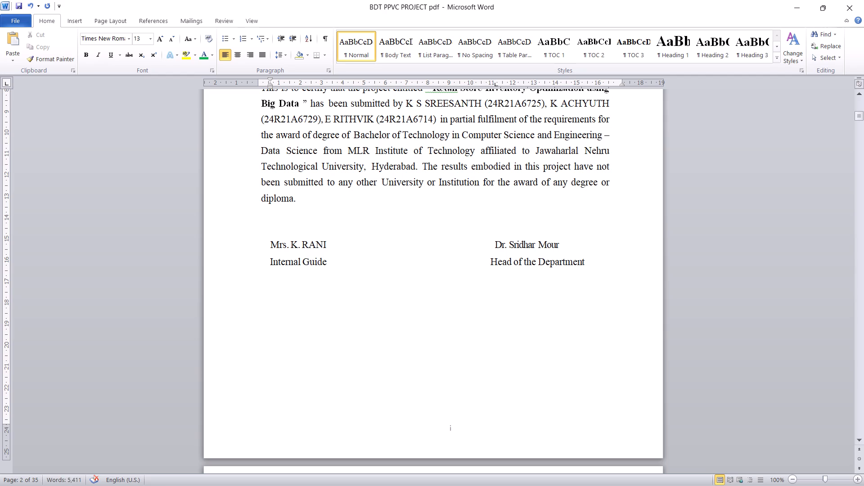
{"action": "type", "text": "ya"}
{"action": "scroll", "coordinate": [478, 326], "scroll_direction": "down", "scroll_amount": 1}
{"action": "scroll", "coordinate": [475, 318], "scroll_direction": "up", "scroll_amount": 6}
{"action": "scroll", "coordinate": [475, 317], "scroll_direction": "down", "scroll_amount": 1}
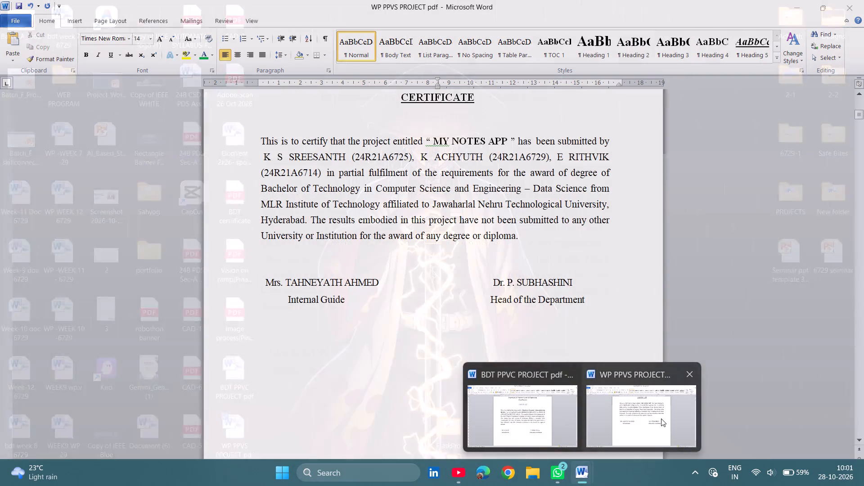
In the WP PPVS PROJECT document, replace the Head of the Department's name after "Dr." on the certificate page with the same new name.
{"action": "left_click", "coordinate": [661, 418]}
{"action": "left_click", "coordinate": [582, 283]}
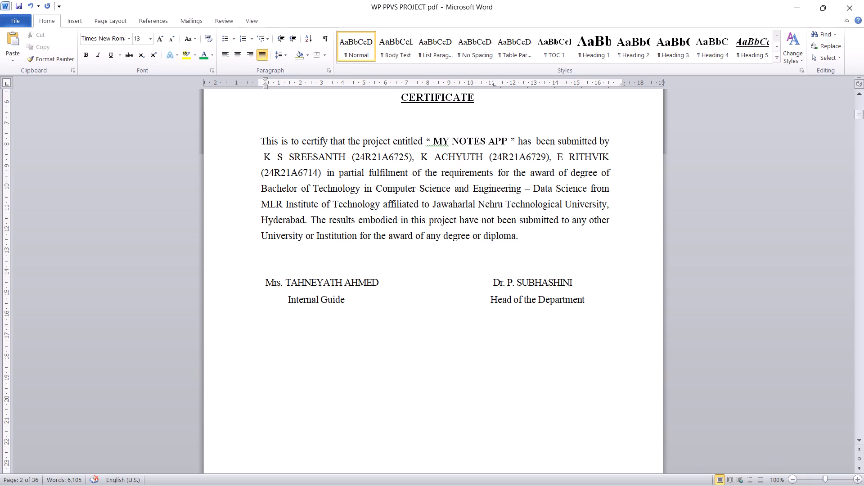
{"action": "key", "text": "BackSpace"}
{"action": "key", "text": "BackSpace"}
{"action": "key", "text": "BackSpace"}
{"action": "key", "text": "BackSpace"}
{"action": "key", "text": "BackSpace"}
{"action": "key", "text": "BackSpace"}
{"action": "key", "text": "BackSpace"}
{"action": "key", "text": "BackSpace"}
{"action": "key", "text": "BackSpace"}
{"action": "key", "text": "BackSpace"}
{"action": "key", "text": "BackSpace"}
{"action": "key", "text": "BackSpace"}
{"action": "key", "text": "BackSpace"}
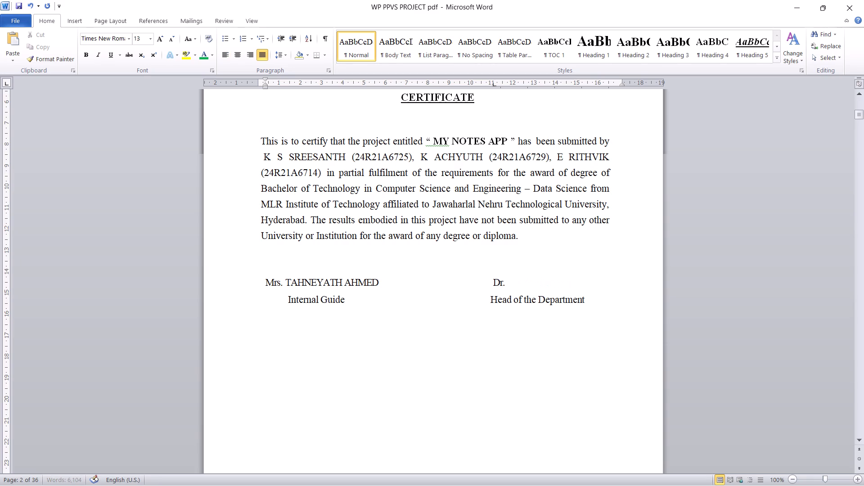
{"action": "type", "text": "ridhar"}
{"action": "key", "text": "space"}
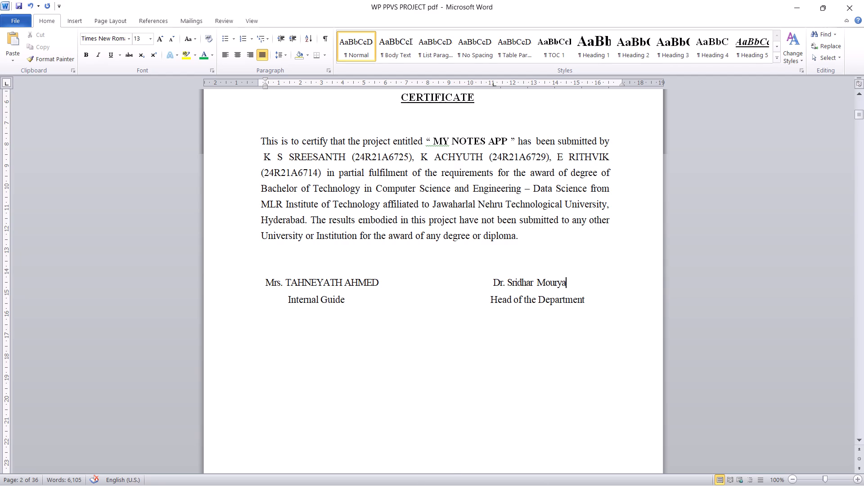
Check the names on the cover, certificate, declaration and acknowledgement pages of the MY NOTES APP report.
{"action": "scroll", "coordinate": [438, 313], "scroll_direction": "up", "scroll_amount": 12}
{"action": "scroll", "coordinate": [438, 313], "scroll_direction": "up", "scroll_amount": 11}
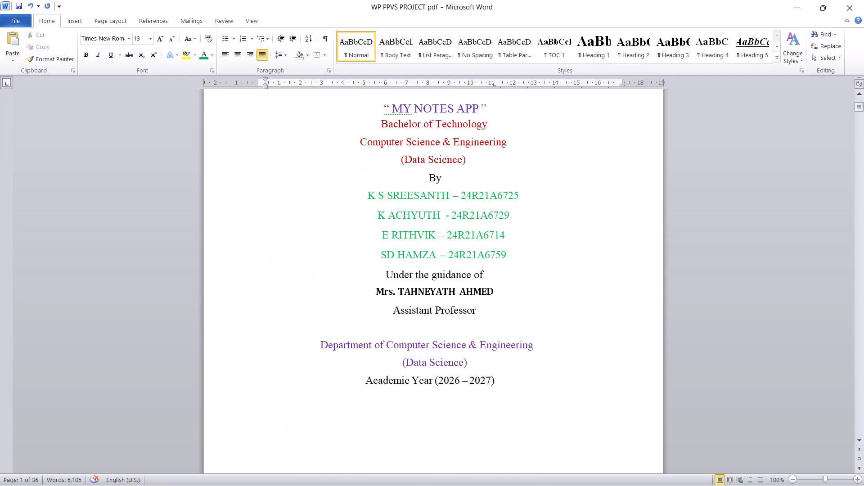
{"action": "scroll", "coordinate": [438, 313], "scroll_direction": "up", "scroll_amount": 5}
{"action": "scroll", "coordinate": [405, 278], "scroll_direction": "up", "scroll_amount": 6}
{"action": "scroll", "coordinate": [408, 264], "scroll_direction": "down", "scroll_amount": 2}
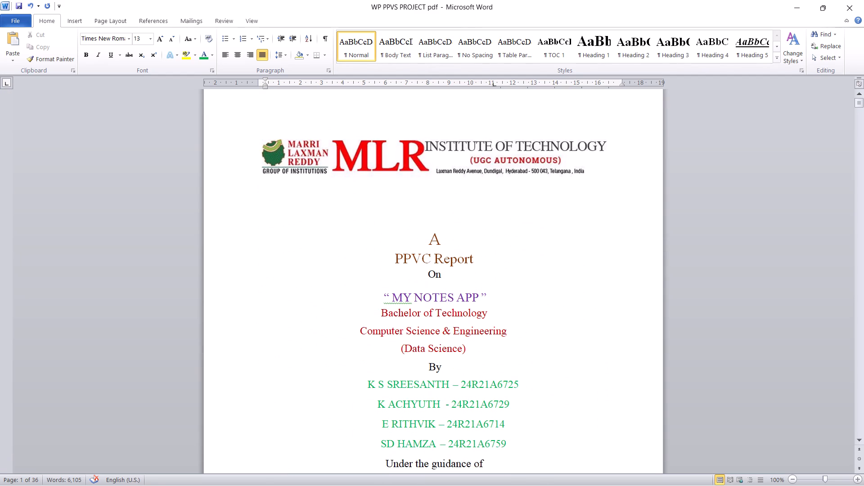
{"action": "scroll", "coordinate": [408, 264], "scroll_direction": "down", "scroll_amount": 3}
{"action": "scroll", "coordinate": [355, 297], "scroll_direction": "down", "scroll_amount": 3}
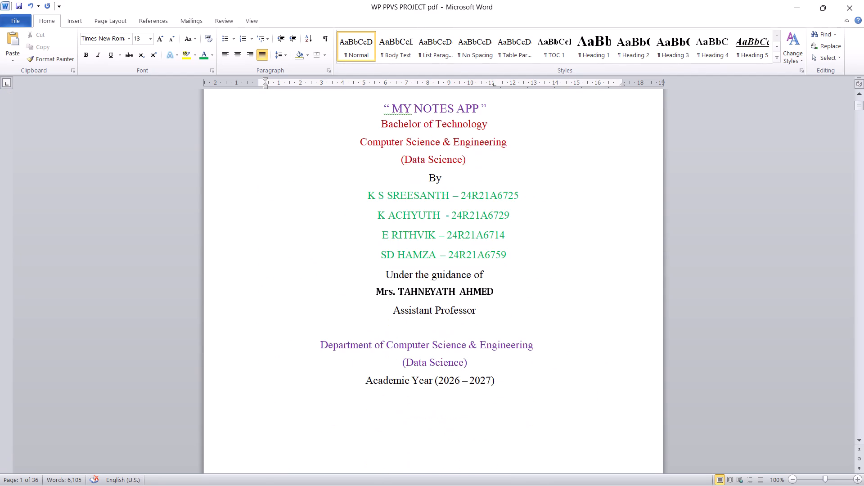
{"action": "scroll", "coordinate": [355, 297], "scroll_direction": "down", "scroll_amount": 6}
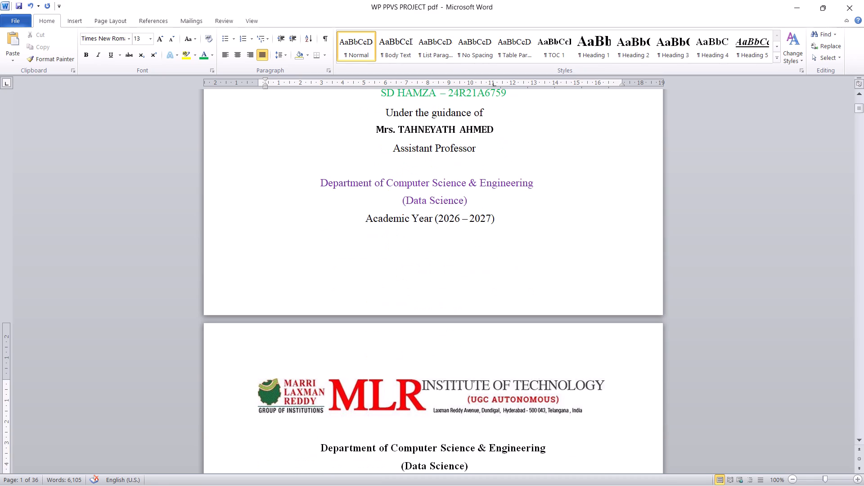
{"action": "scroll", "coordinate": [356, 287], "scroll_direction": "down", "scroll_amount": 14}
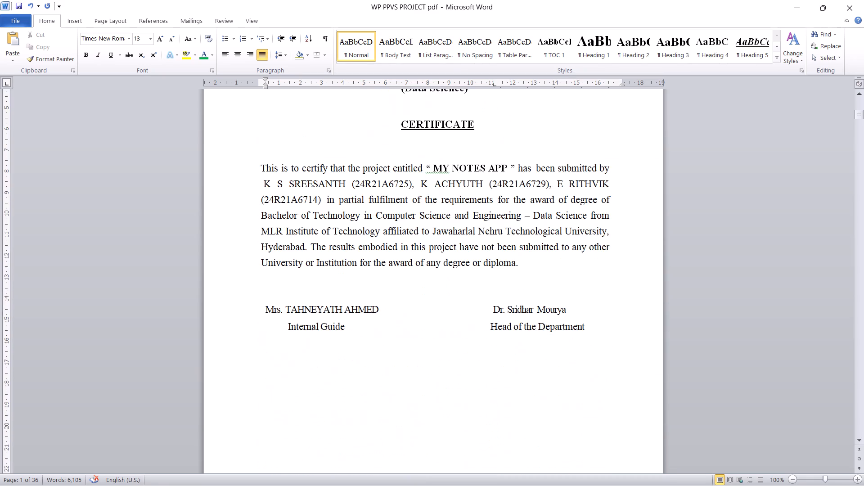
{"action": "scroll", "coordinate": [357, 284], "scroll_direction": "down", "scroll_amount": 7}
{"action": "scroll", "coordinate": [357, 283], "scroll_direction": "down", "scroll_amount": 15}
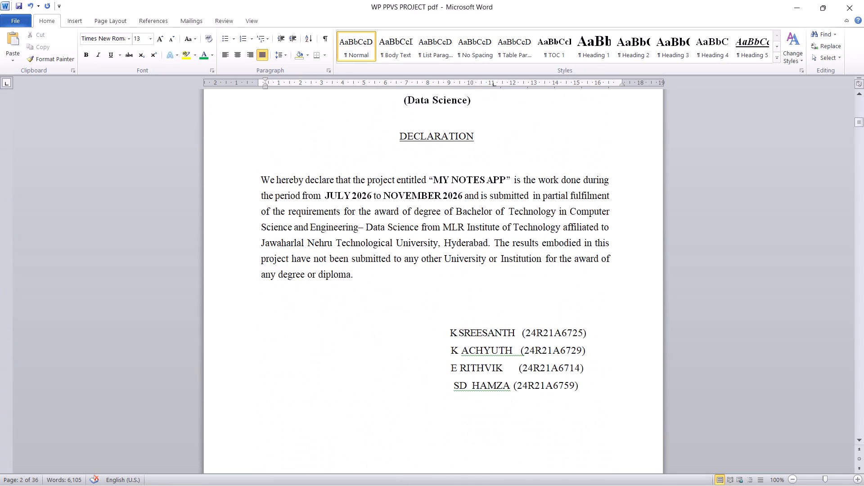
{"action": "scroll", "coordinate": [357, 280], "scroll_direction": "down", "scroll_amount": 7}
{"action": "scroll", "coordinate": [358, 277], "scroll_direction": "down", "scroll_amount": 14}
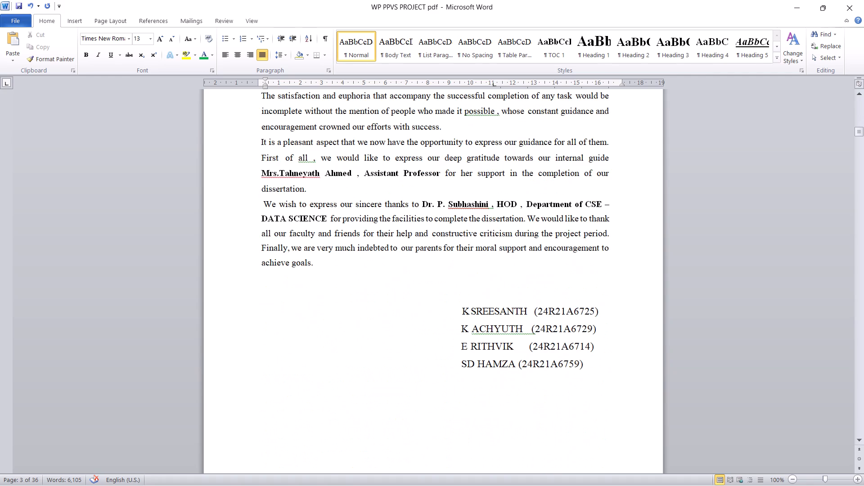
Review the MY NOTES APP report from its table of contents and abstract through the end of Chapter 3, Proposed System.
{"action": "scroll", "coordinate": [361, 273], "scroll_direction": "down", "scroll_amount": 20}
{"action": "scroll", "coordinate": [361, 273], "scroll_direction": "down", "scroll_amount": 11}
{"action": "scroll", "coordinate": [446, 295], "scroll_direction": "down", "scroll_amount": 2}
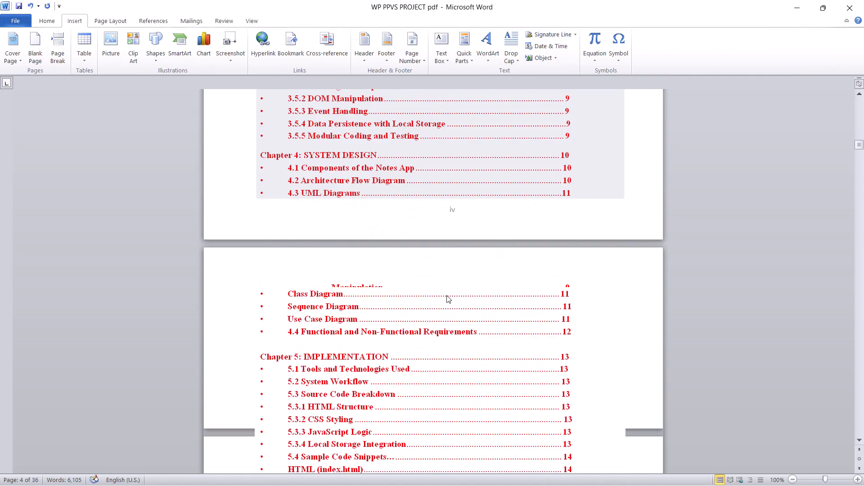
{"action": "scroll", "coordinate": [446, 295], "scroll_direction": "down", "scroll_amount": 20}
{"action": "scroll", "coordinate": [446, 295], "scroll_direction": "down", "scroll_amount": 20}
{"action": "scroll", "coordinate": [446, 295], "scroll_direction": "down", "scroll_amount": 6}
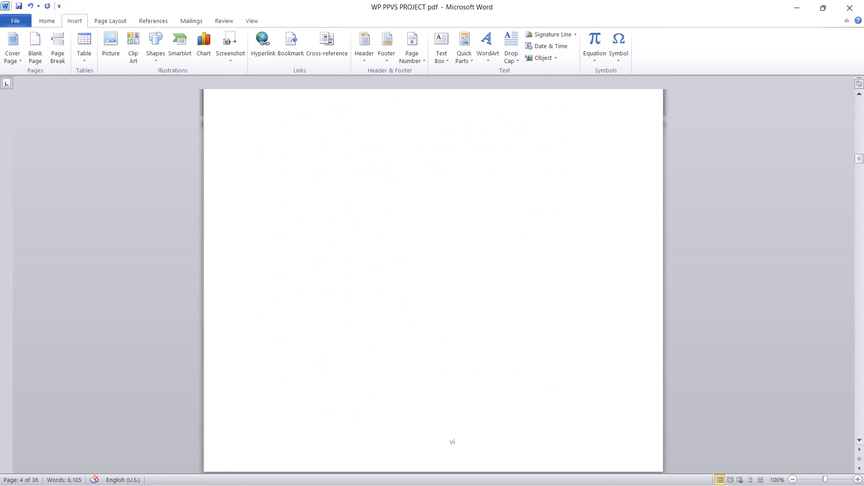
{"action": "scroll", "coordinate": [647, 279], "scroll_direction": "down", "scroll_amount": 20}
{"action": "scroll", "coordinate": [647, 279], "scroll_direction": "down", "scroll_amount": 20}
{"action": "scroll", "coordinate": [647, 279], "scroll_direction": "down", "scroll_amount": 6}
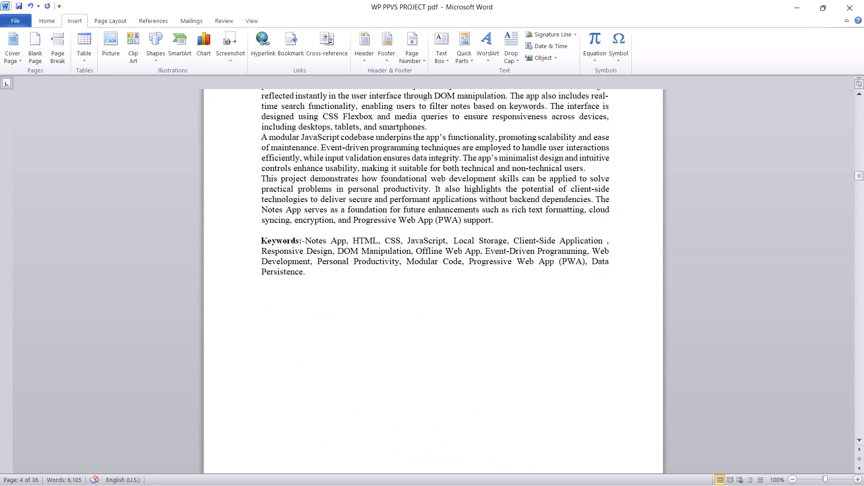
{"action": "scroll", "coordinate": [648, 267], "scroll_direction": "down", "scroll_amount": 20}
{"action": "scroll", "coordinate": [648, 267], "scroll_direction": "down", "scroll_amount": 20}
{"action": "scroll", "coordinate": [648, 267], "scroll_direction": "down", "scroll_amount": 5}
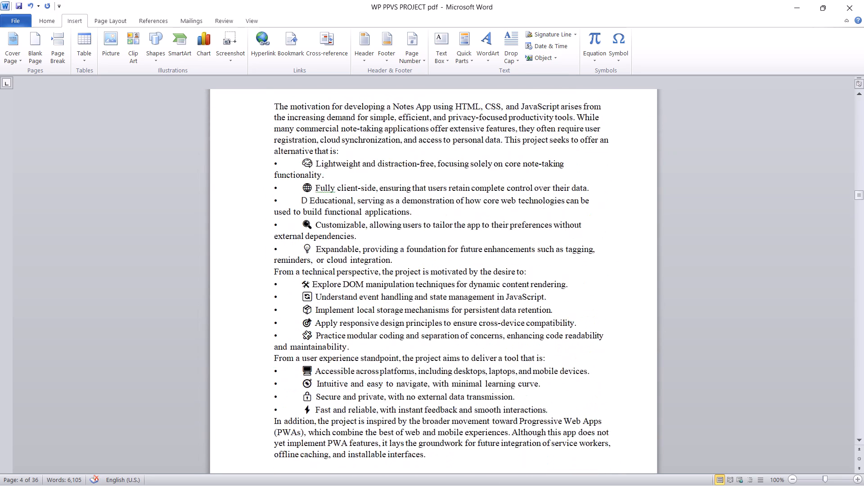
{"action": "scroll", "coordinate": [650, 263], "scroll_direction": "down", "scroll_amount": 20}
{"action": "scroll", "coordinate": [650, 263], "scroll_direction": "down", "scroll_amount": 20}
{"action": "scroll", "coordinate": [650, 263], "scroll_direction": "down", "scroll_amount": 2}
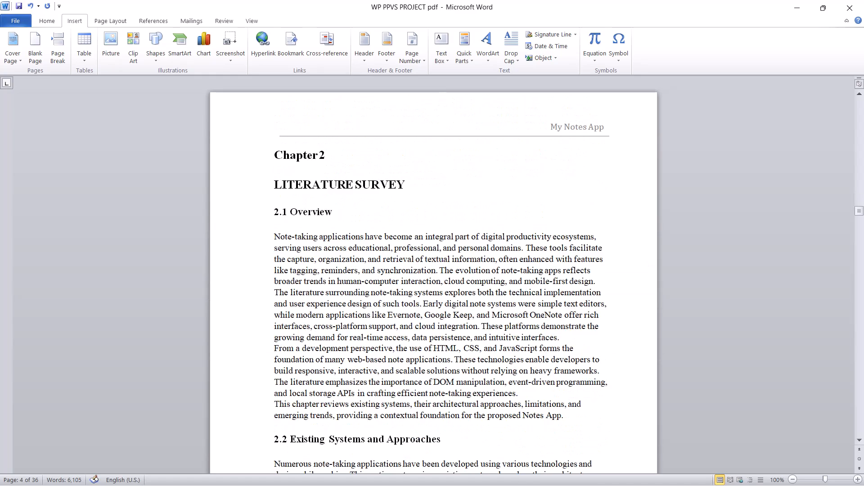
{"action": "scroll", "coordinate": [647, 261], "scroll_direction": "down", "scroll_amount": 8}
{"action": "scroll", "coordinate": [647, 261], "scroll_direction": "down", "scroll_amount": 15}
{"action": "scroll", "coordinate": [647, 261], "scroll_direction": "down", "scroll_amount": 12}
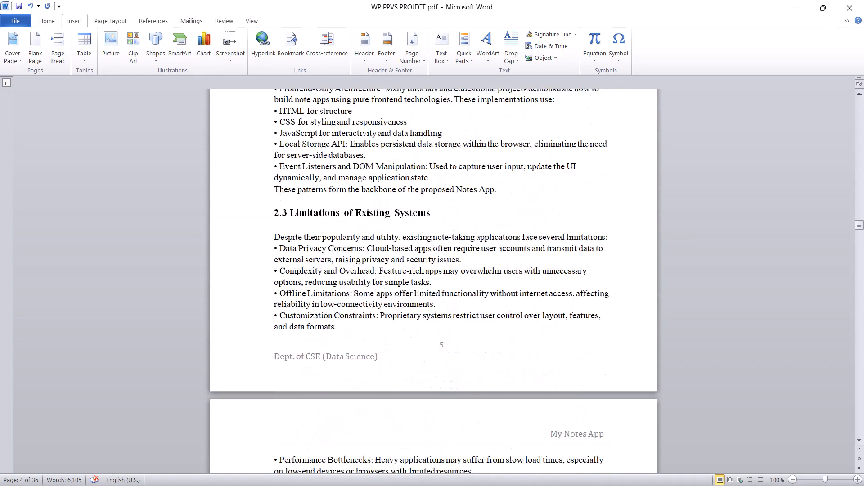
{"action": "scroll", "coordinate": [647, 261], "scroll_direction": "down", "scroll_amount": 20}
{"action": "scroll", "coordinate": [625, 250], "scroll_direction": "down", "scroll_amount": 15}
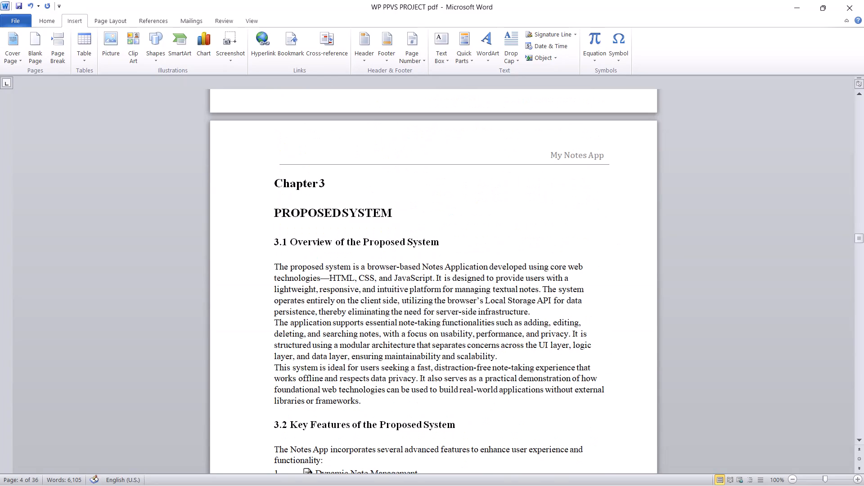
{"action": "scroll", "coordinate": [617, 240], "scroll_direction": "down", "scroll_amount": 16}
{"action": "scroll", "coordinate": [617, 239], "scroll_direction": "down", "scroll_amount": 10}
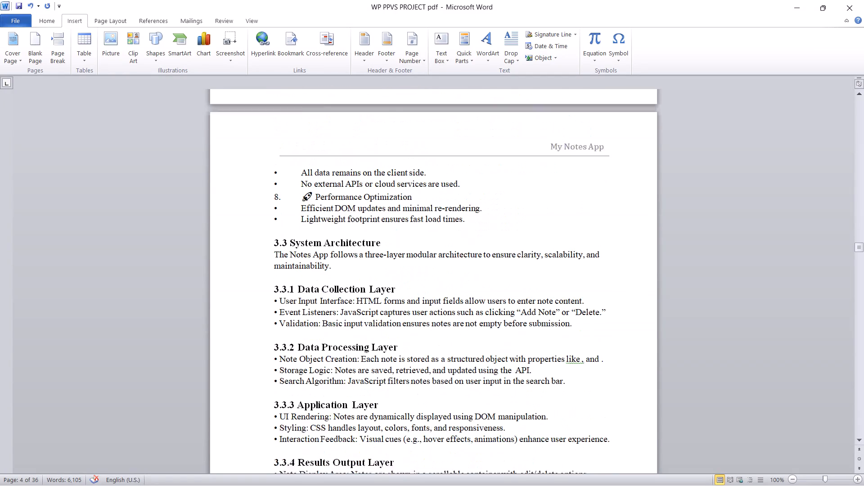
{"action": "scroll", "coordinate": [617, 239], "scroll_direction": "down", "scroll_amount": 3}
{"action": "scroll", "coordinate": [617, 238], "scroll_direction": "up", "scroll_amount": 13}
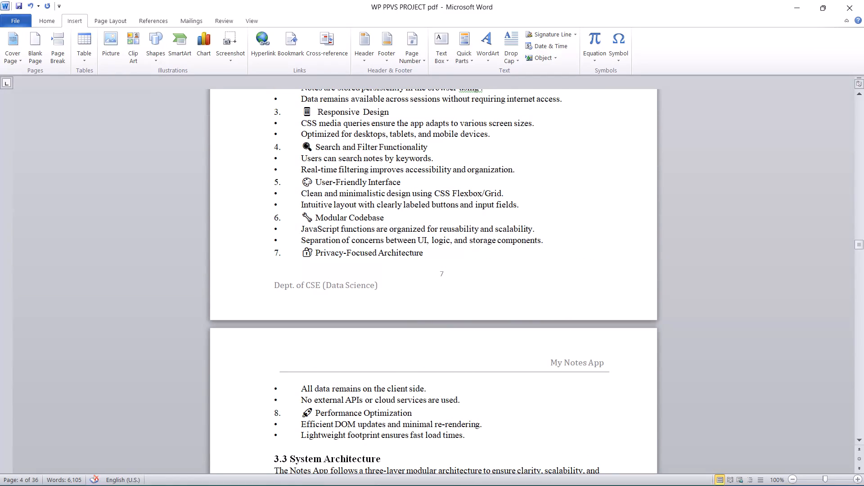
{"action": "scroll", "coordinate": [503, 334], "scroll_direction": "down", "scroll_amount": 20}
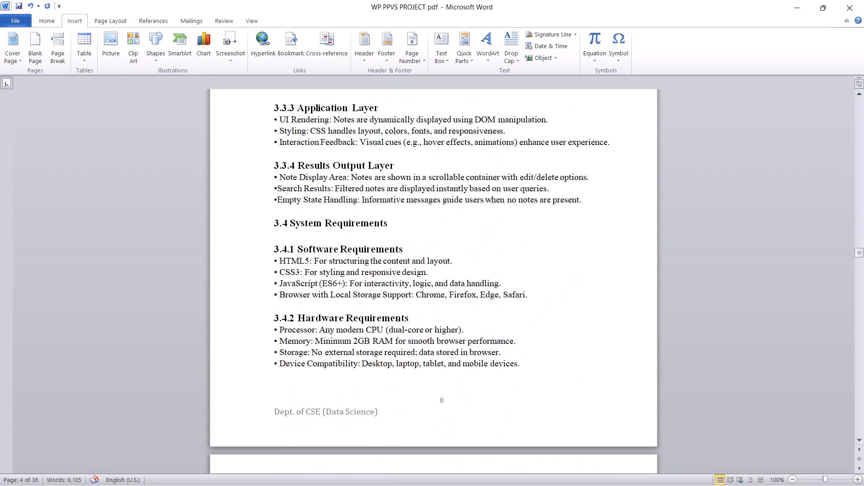
{"action": "scroll", "coordinate": [499, 337], "scroll_direction": "down", "scroll_amount": 20}
{"action": "scroll", "coordinate": [499, 337], "scroll_direction": "down", "scroll_amount": 8}
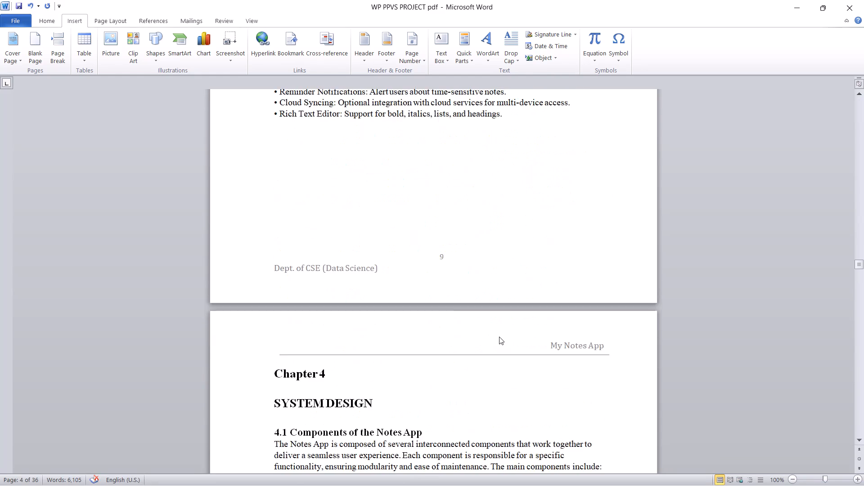
Review the rest of the report from Chapter 4, System Design, through the code, output pages, future enhancements and references.
{"action": "scroll", "coordinate": [499, 337], "scroll_direction": "down", "scroll_amount": 17}
{"action": "scroll", "coordinate": [499, 337], "scroll_direction": "down", "scroll_amount": 16}
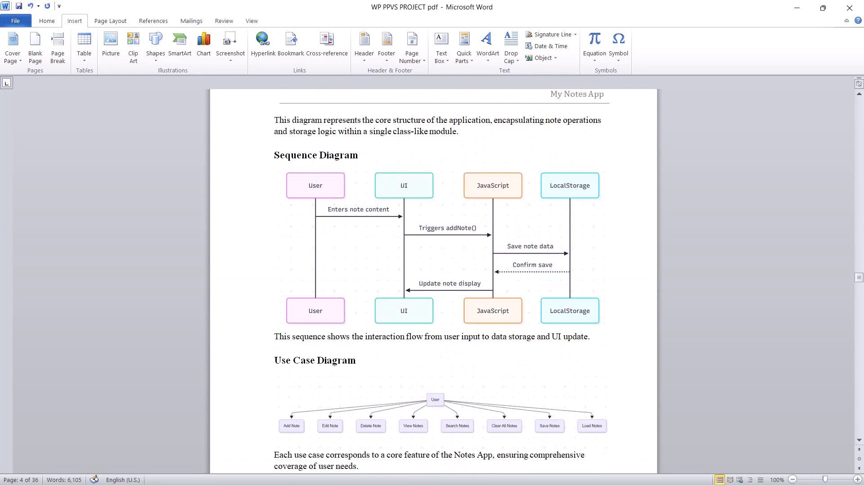
{"action": "scroll", "coordinate": [499, 337], "scroll_direction": "down", "scroll_amount": 20}
{"action": "scroll", "coordinate": [499, 337], "scroll_direction": "down", "scroll_amount": 20}
{"action": "scroll", "coordinate": [499, 337], "scroll_direction": "down", "scroll_amount": 6}
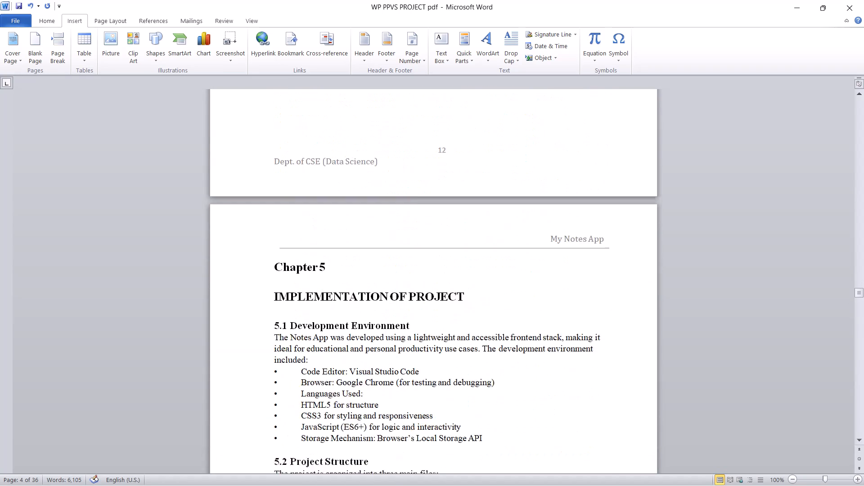
{"action": "scroll", "coordinate": [499, 337], "scroll_direction": "down", "scroll_amount": 20}
{"action": "scroll", "coordinate": [494, 328], "scroll_direction": "down", "scroll_amount": 8}
{"action": "scroll", "coordinate": [494, 328], "scroll_direction": "down", "scroll_amount": 14}
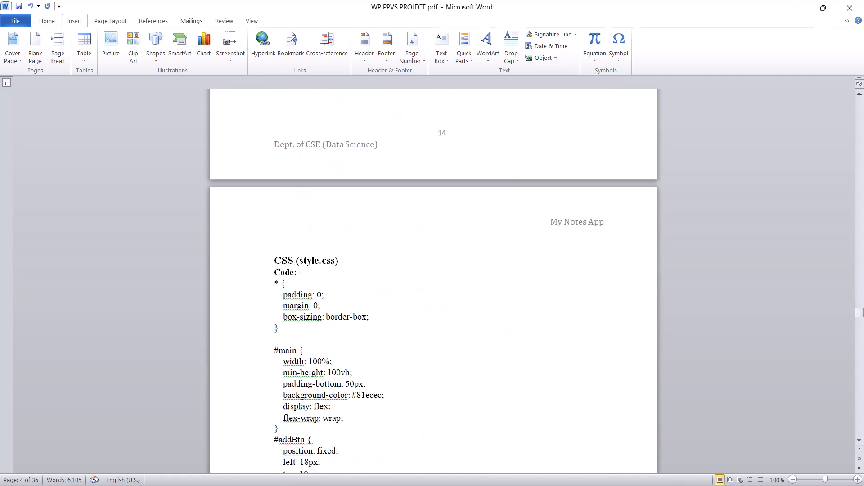
{"action": "scroll", "coordinate": [491, 326], "scroll_direction": "down", "scroll_amount": 20}
{"action": "scroll", "coordinate": [491, 326], "scroll_direction": "down", "scroll_amount": 20}
{"action": "scroll", "coordinate": [491, 326], "scroll_direction": "down", "scroll_amount": 11}
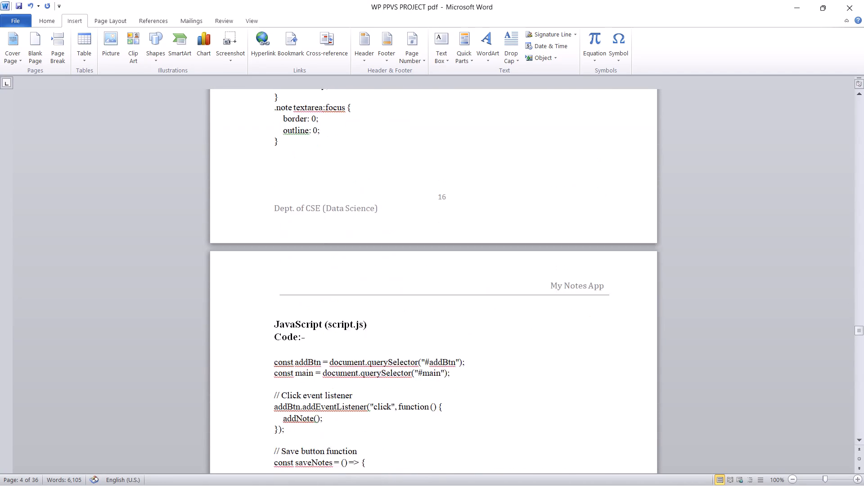
{"action": "scroll", "coordinate": [487, 319], "scroll_direction": "down", "scroll_amount": 20}
{"action": "scroll", "coordinate": [487, 319], "scroll_direction": "down", "scroll_amount": 20}
{"action": "scroll", "coordinate": [487, 319], "scroll_direction": "down", "scroll_amount": 11}
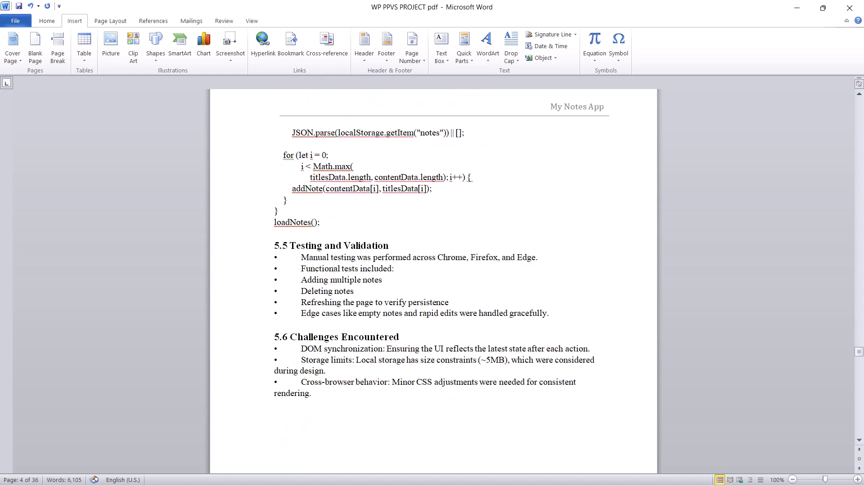
{"action": "scroll", "coordinate": [475, 325], "scroll_direction": "down", "scroll_amount": 20}
{"action": "scroll", "coordinate": [475, 325], "scroll_direction": "down", "scroll_amount": 20}
{"action": "scroll", "coordinate": [475, 325], "scroll_direction": "down", "scroll_amount": 11}
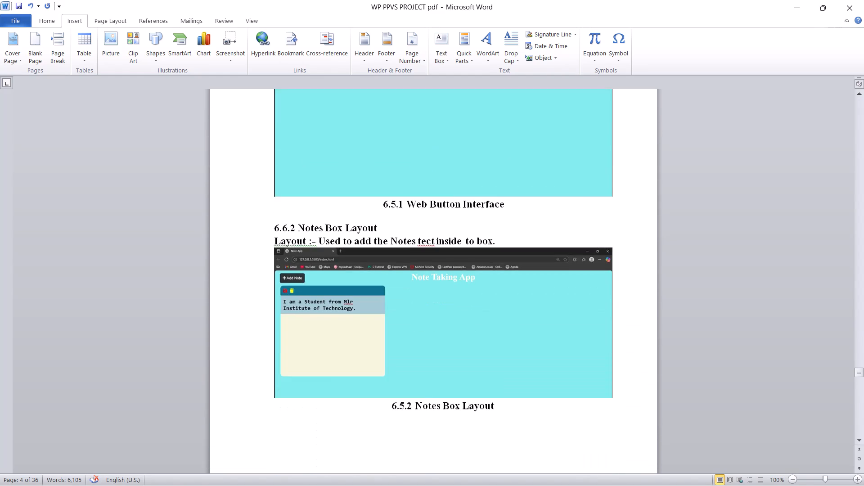
{"action": "scroll", "coordinate": [475, 325], "scroll_direction": "down", "scroll_amount": 20}
{"action": "scroll", "coordinate": [475, 325], "scroll_direction": "down", "scroll_amount": 20}
{"action": "scroll", "coordinate": [475, 325], "scroll_direction": "down", "scroll_amount": 11}
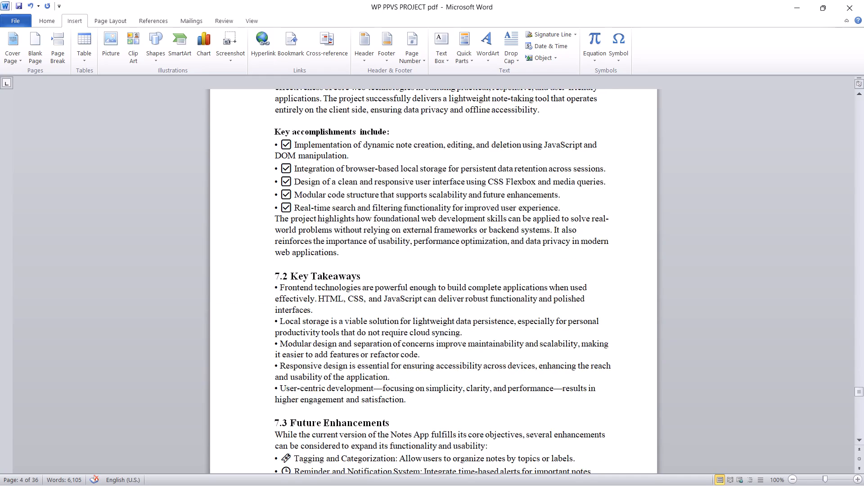
{"action": "scroll", "coordinate": [475, 322], "scroll_direction": "down", "scroll_amount": 20}
{"action": "scroll", "coordinate": [475, 322], "scroll_direction": "down", "scroll_amount": 14}
{"action": "scroll", "coordinate": [459, 356], "scroll_direction": "down", "scroll_amount": 5}
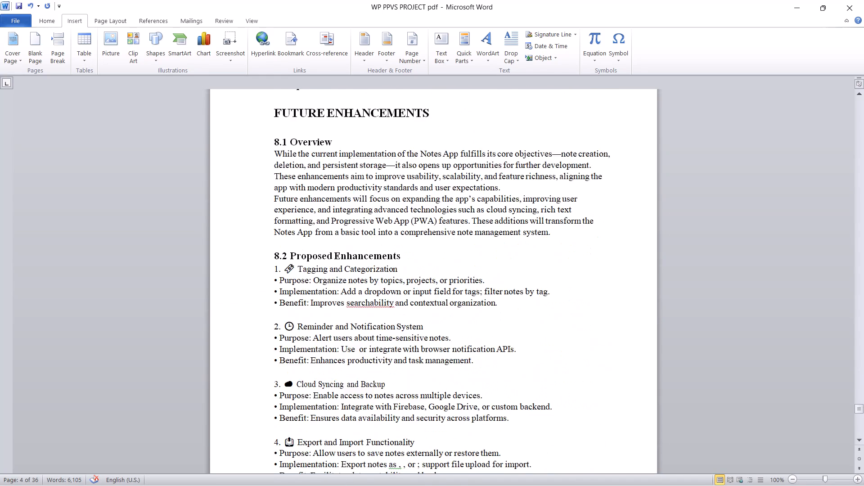
{"action": "scroll", "coordinate": [459, 357], "scroll_direction": "down", "scroll_amount": 20}
{"action": "scroll", "coordinate": [459, 357], "scroll_direction": "down", "scroll_amount": 20}
{"action": "scroll", "coordinate": [459, 357], "scroll_direction": "down", "scroll_amount": 13}
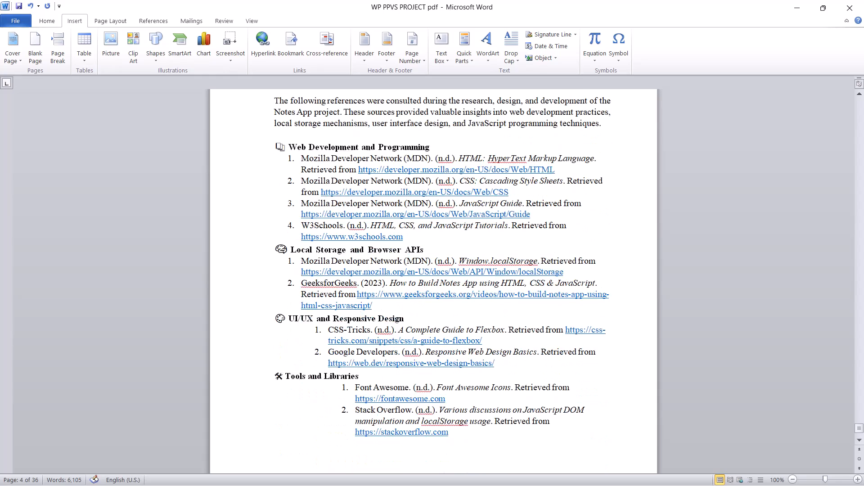
{"action": "scroll", "coordinate": [464, 348], "scroll_direction": "down", "scroll_amount": 20}
{"action": "scroll", "coordinate": [464, 348], "scroll_direction": "down", "scroll_amount": 3}
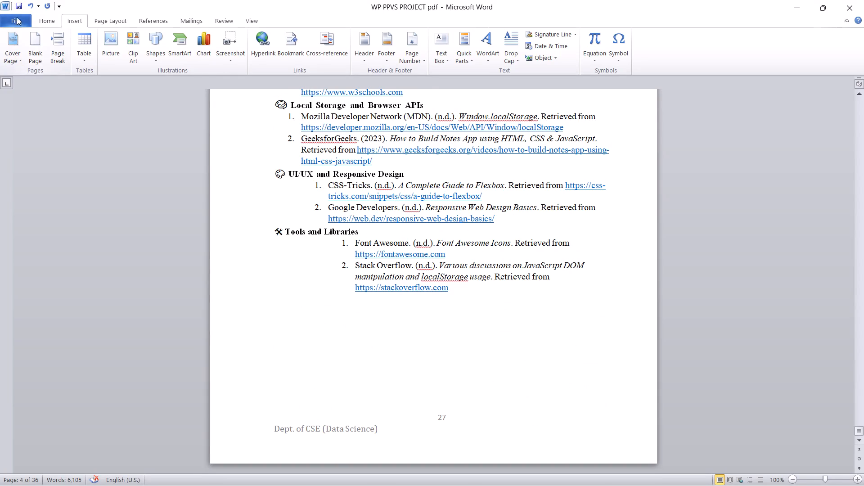
Save a copy of the report to the Desktop as a PDF named WP FINAL PPVC.
{"action": "left_click", "coordinate": [18, 14]}
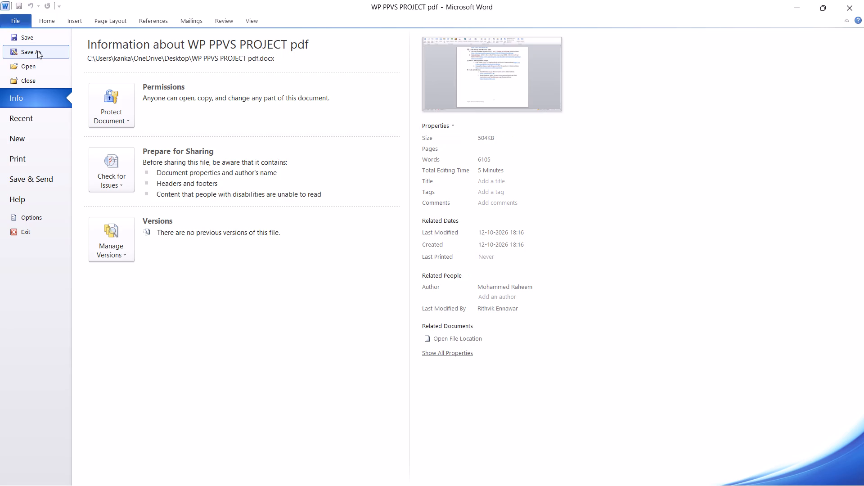
{"action": "left_click", "coordinate": [37, 51]}
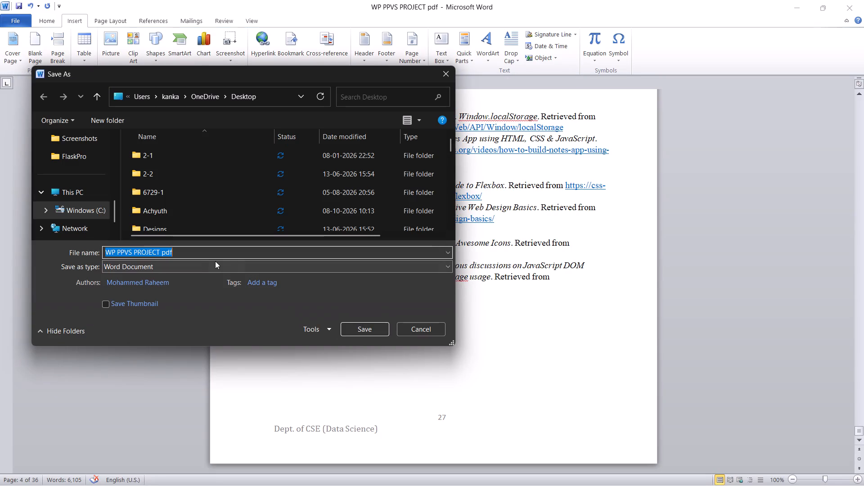
{"action": "key", "text": "BackSpace"}
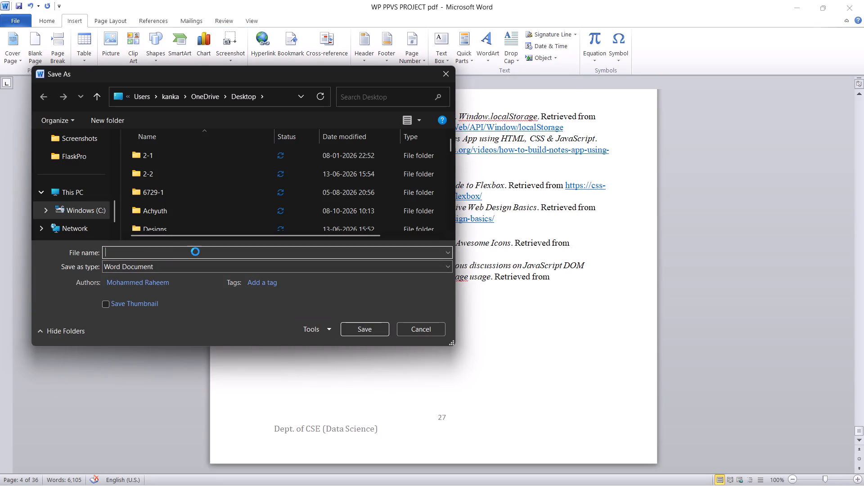
{"action": "type", "text": "WP FINAL PPVC"}
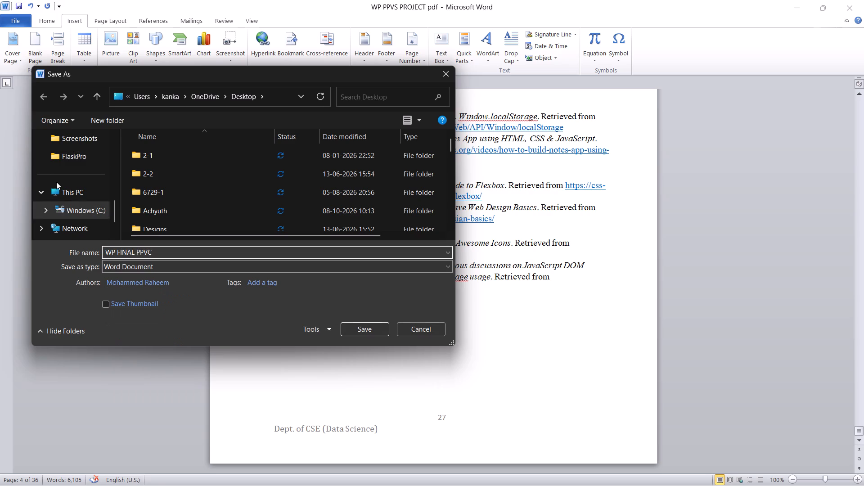
{"action": "scroll", "coordinate": [56, 182], "scroll_direction": "up", "scroll_amount": 6}
{"action": "left_click", "coordinate": [75, 201]}
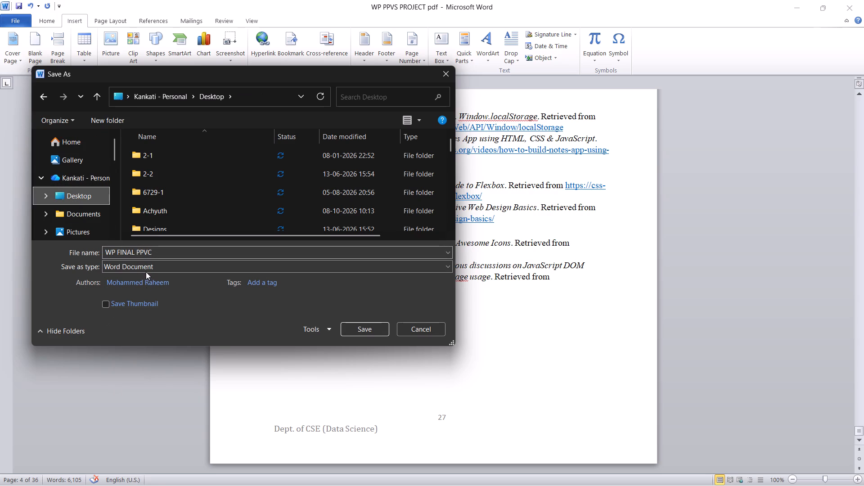
{"action": "left_click", "coordinate": [146, 272]}
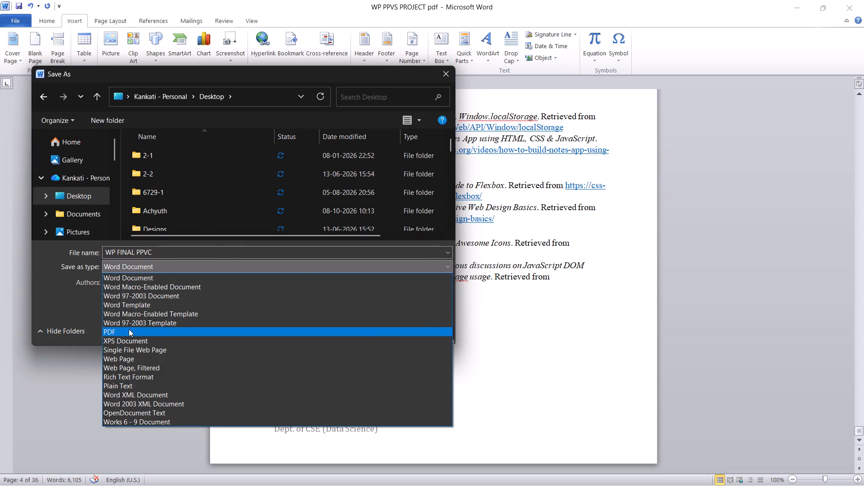
{"action": "left_click", "coordinate": [129, 329]}
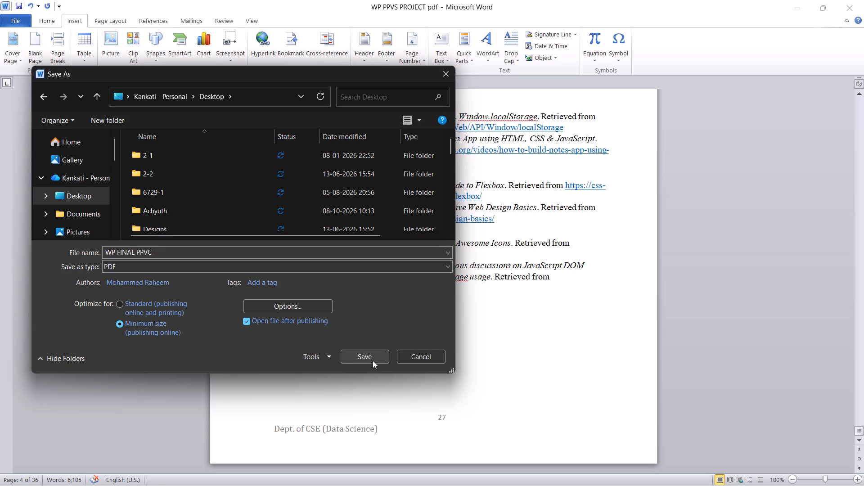
{"action": "left_click", "coordinate": [369, 359]}
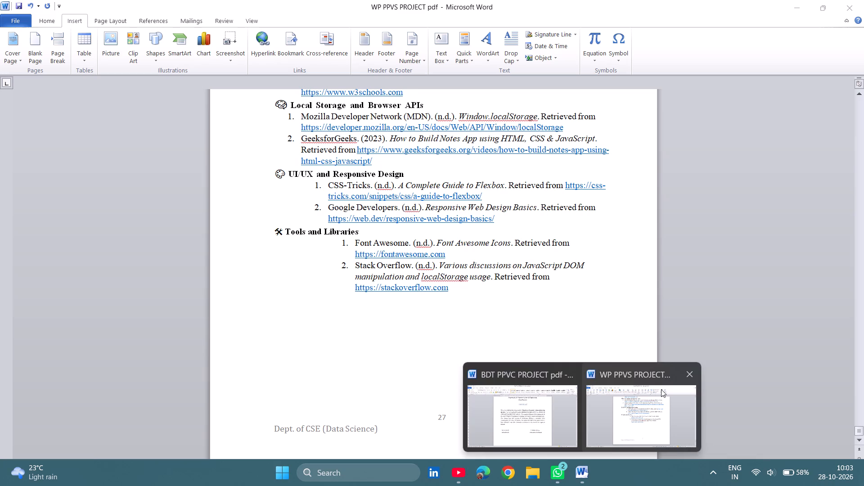
{"action": "left_click", "coordinate": [661, 389]}
{"action": "left_click", "coordinate": [863, 0]}
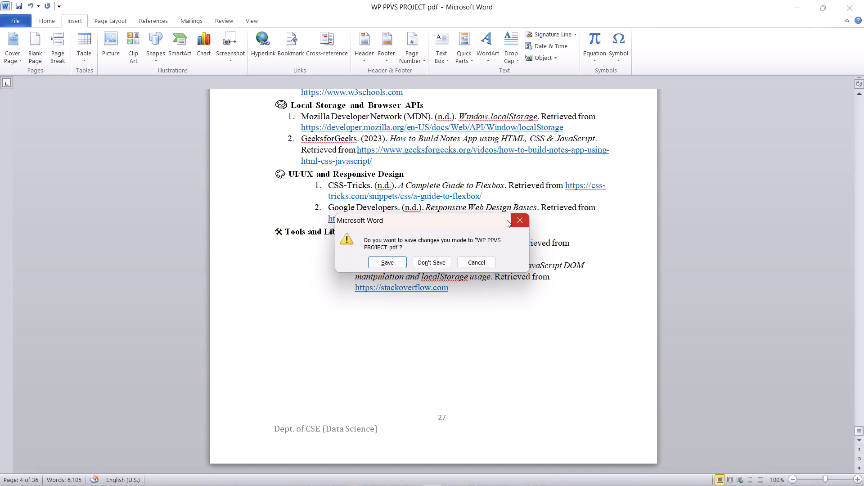
{"action": "left_click", "coordinate": [423, 261]}
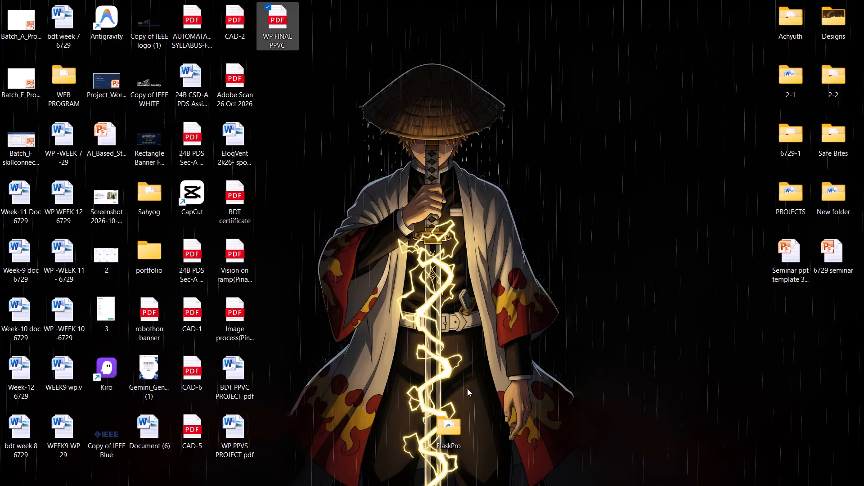
{"action": "key", "text": "ctrl+shift+t"}
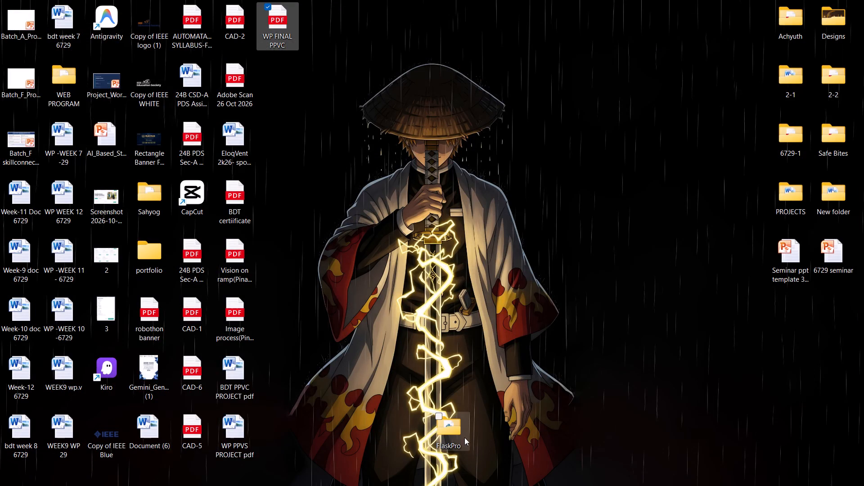
Switch to the BDT PPVC PROJECT report in Word and check the student details on its cover page.
{"action": "left_click", "coordinate": [578, 479]}
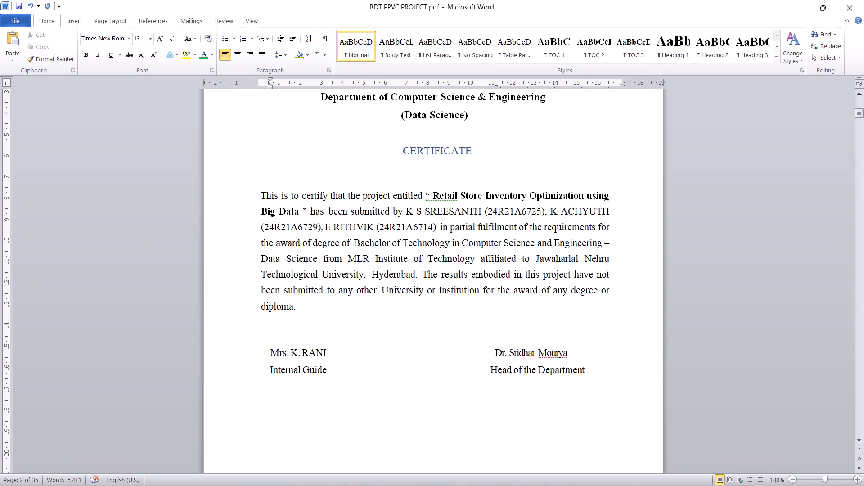
{"action": "scroll", "coordinate": [479, 313], "scroll_direction": "up", "scroll_amount": 14}
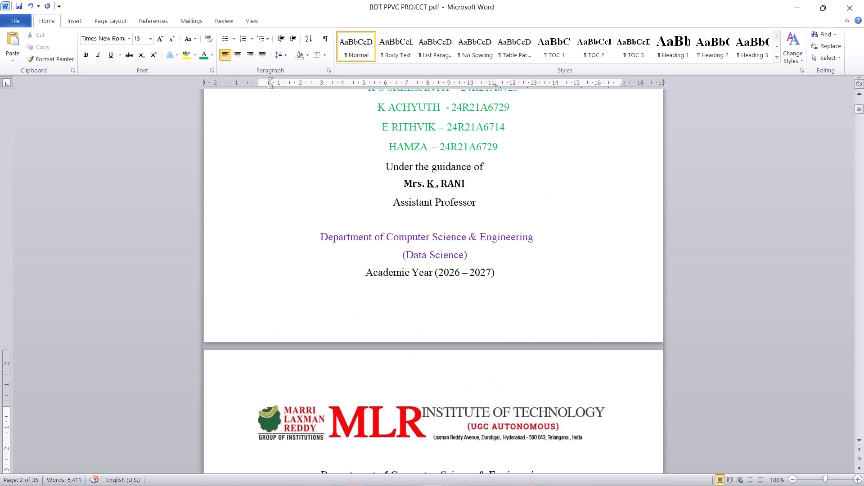
{"action": "scroll", "coordinate": [476, 308], "scroll_direction": "up", "scroll_amount": 17}
{"action": "scroll", "coordinate": [473, 305], "scroll_direction": "up", "scroll_amount": 4}
{"action": "scroll", "coordinate": [473, 305], "scroll_direction": "down", "scroll_amount": 9}
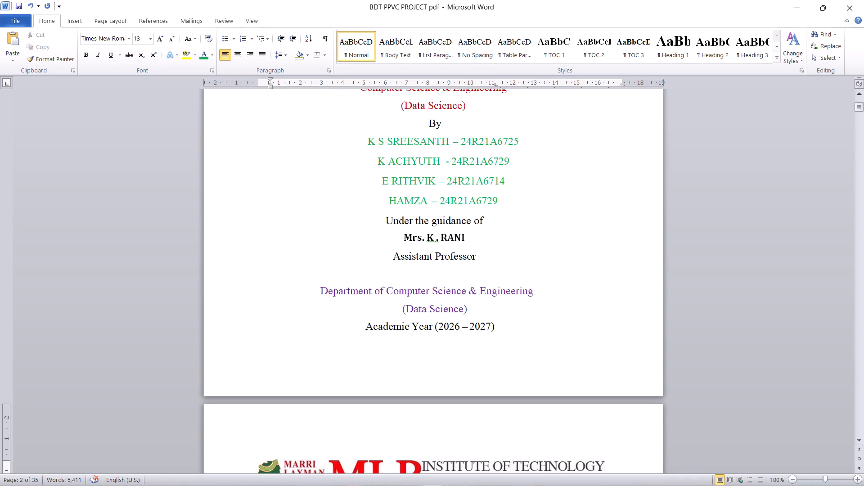
Delete the fourth student's middle name from the signature list on the Declaration page, keeping the initials and last name.
{"action": "scroll", "coordinate": [473, 305], "scroll_direction": "down", "scroll_amount": 20}
{"action": "scroll", "coordinate": [473, 305], "scroll_direction": "down", "scroll_amount": 11}
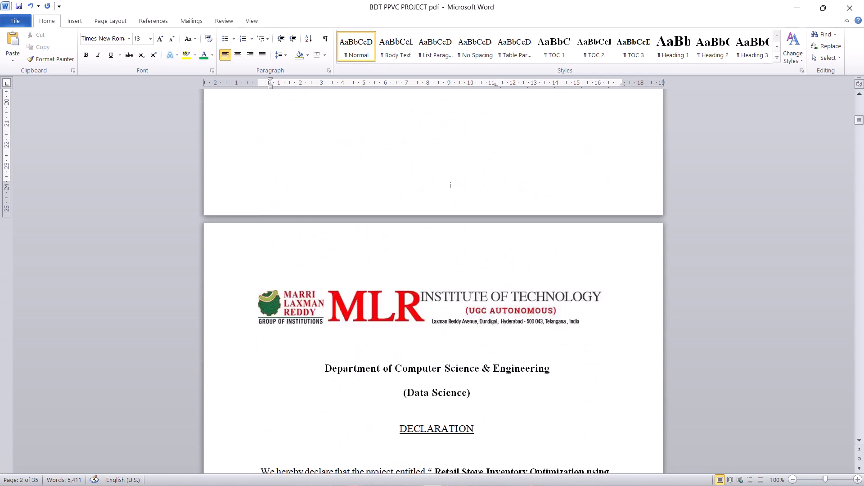
{"action": "scroll", "coordinate": [472, 304], "scroll_direction": "down", "scroll_amount": 18}
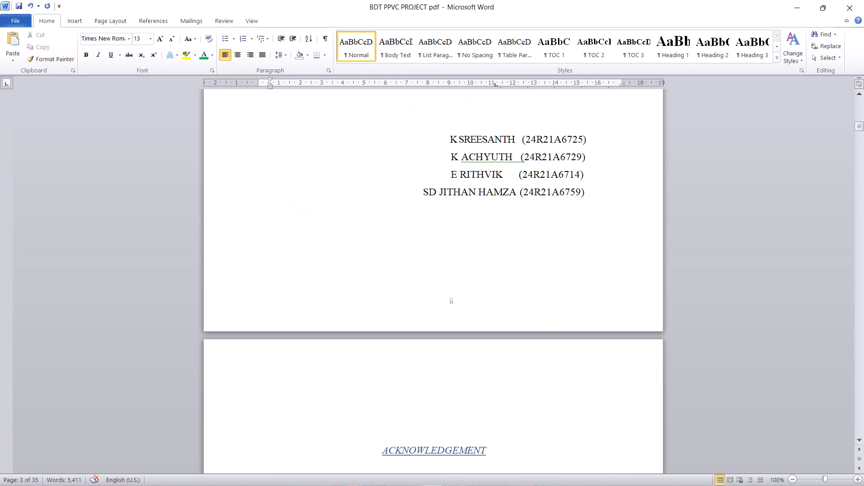
{"action": "left_click", "coordinate": [474, 192]}
{"action": "key", "text": "BackSpace"}
{"action": "key", "text": "BackSpace"}
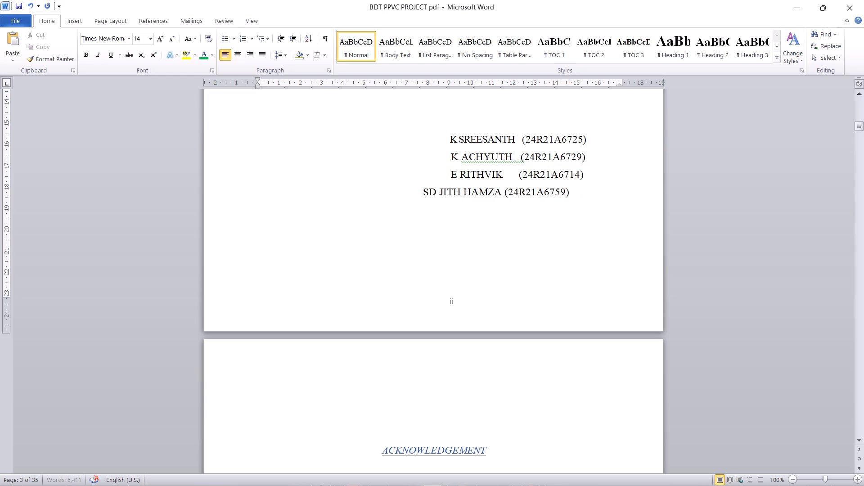
{"action": "key", "text": "BackSpace"}
{"action": "key", "text": "BackSpace"}
{"action": "key", "text": "BackSpace"}
{"action": "key", "text": "BackSpace"}
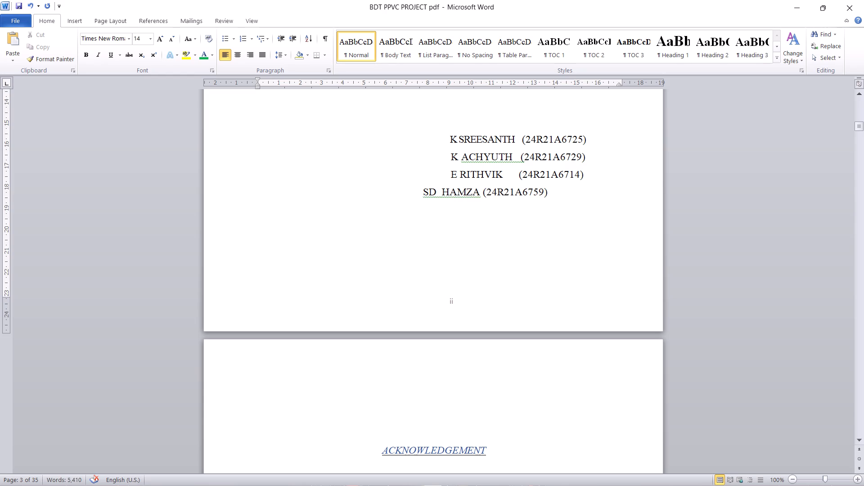
Indent the fourth student's line on the Declaration page with spaces so it lines up with the names above.
{"action": "key", "text": "Left"}
{"action": "key", "text": "Left"}
{"action": "key", "text": "space"}
{"action": "key", "text": "BackSpace"}
{"action": "key", "text": "Left"}
{"action": "key", "text": "space"}
{"action": "key", "text": "space"}
{"action": "key", "text": "space"}
{"action": "key", "text": "space"}
{"action": "key", "text": "space"}
{"action": "key", "text": "space"}
{"action": "key", "text": "space"}
{"action": "key", "text": "space"}
{"action": "key", "text": "space"}
{"action": "key", "text": "space"}
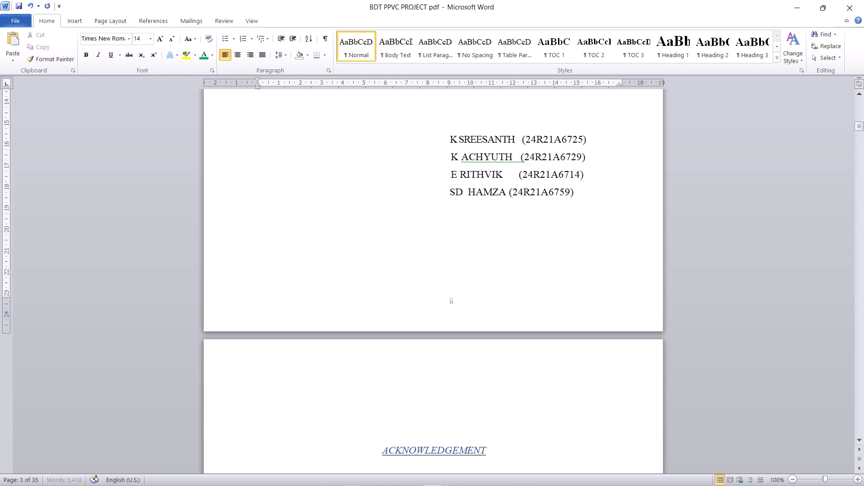
{"action": "key", "text": "space"}
{"action": "key", "text": "space"}
Delete the fourth student's middle name from the signature list on the Acknowledgement page, keeping the initials and last name.
{"action": "scroll", "coordinate": [484, 203], "scroll_direction": "down", "scroll_amount": 16}
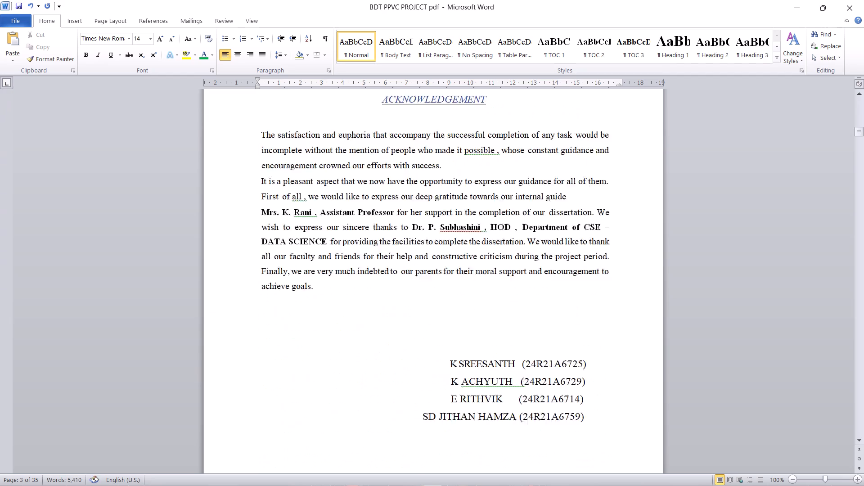
{"action": "scroll", "coordinate": [484, 204], "scroll_direction": "down", "scroll_amount": 7}
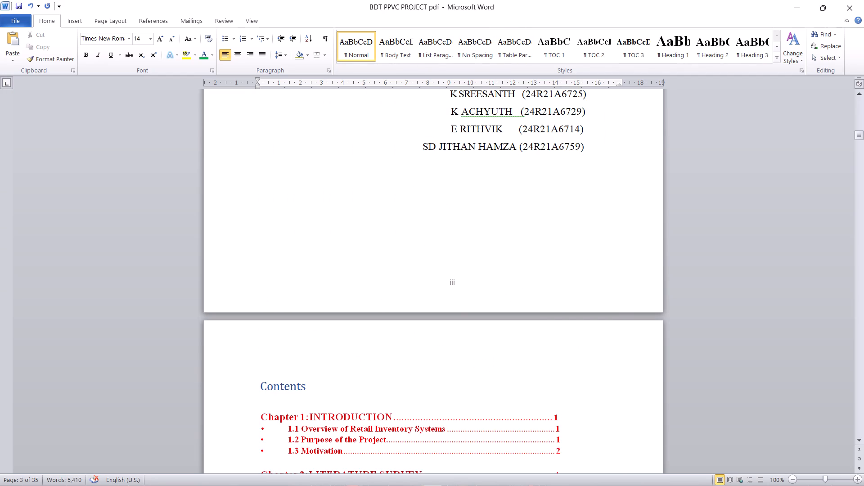
{"action": "left_click", "coordinate": [477, 148]}
{"action": "key", "text": "BackSpace"}
{"action": "key", "text": "BackSpace"}
{"action": "key", "text": "BackSpace"}
{"action": "key", "text": "BackSpace"}
{"action": "key", "text": "BackSpace"}
{"action": "key", "text": "BackSpace"}
{"action": "key", "text": "BackSpace"}
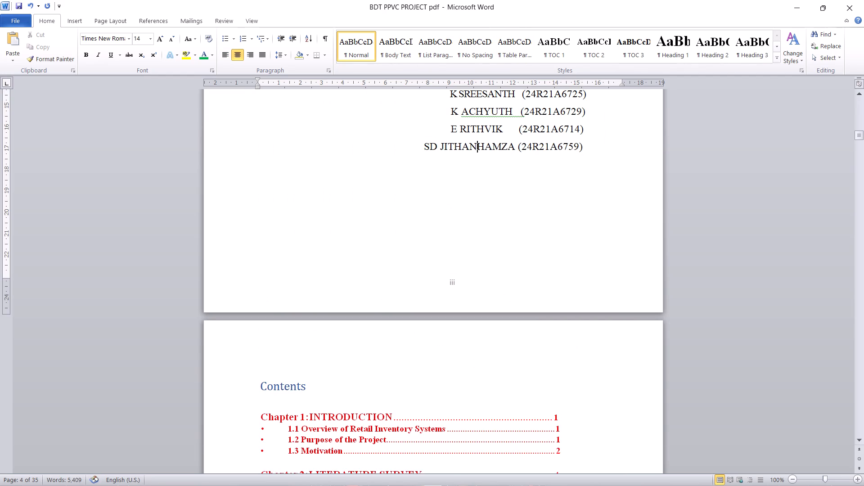
Indent the fourth student's line on the Acknowledgement page with spaces so it lines up with the names above.
{"action": "left_click", "coordinate": [441, 147]}
{"action": "key", "text": "space"}
{"action": "key", "text": "space"}
{"action": "key", "text": "space"}
{"action": "key", "text": "space"}
{"action": "key", "text": "space"}
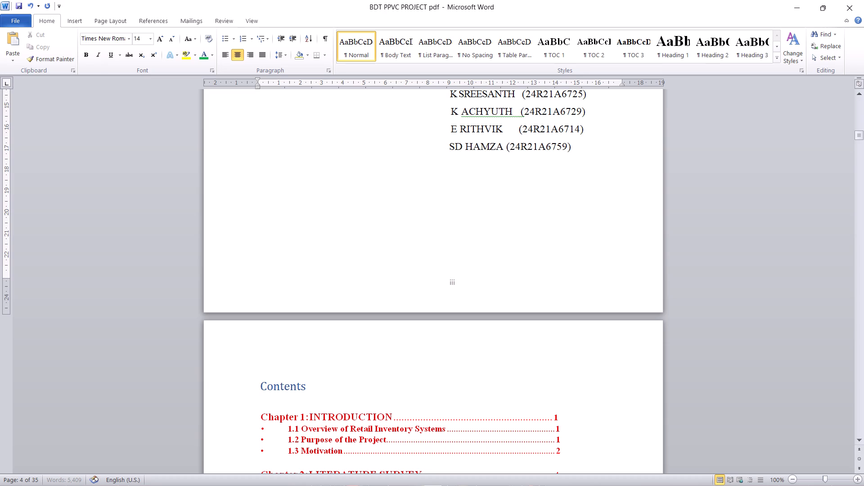
{"action": "key", "text": "space"}
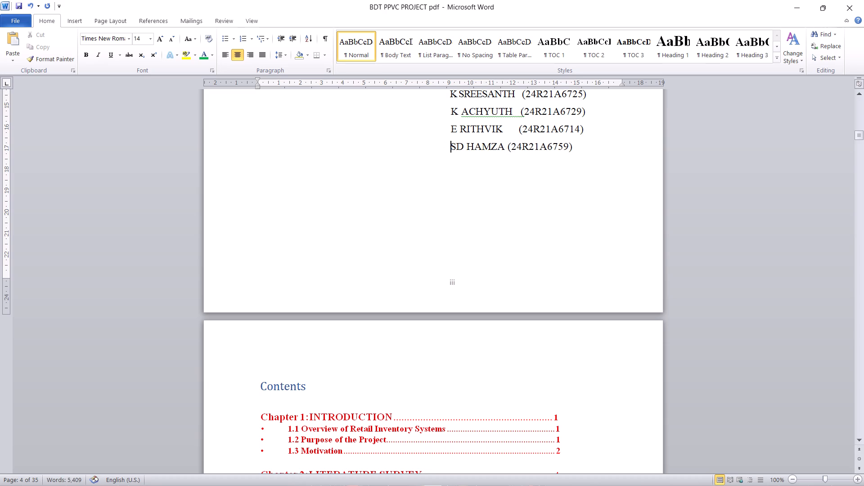
Review the report's front matter from the table of contents to the start of Chapter 1, Introduction.
{"action": "scroll", "coordinate": [459, 130], "scroll_direction": "down", "scroll_amount": 5}
{"action": "scroll", "coordinate": [422, 213], "scroll_direction": "down", "scroll_amount": 20}
{"action": "scroll", "coordinate": [422, 213], "scroll_direction": "down", "scroll_amount": 2}
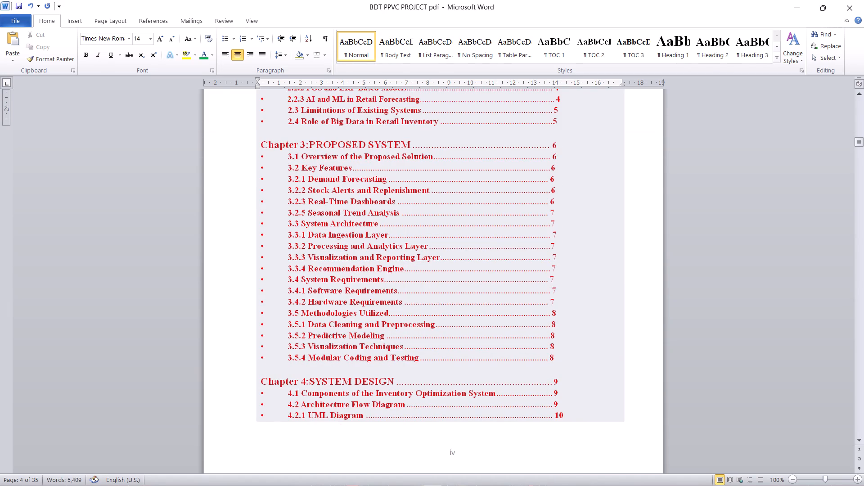
{"action": "scroll", "coordinate": [387, 360], "scroll_direction": "down", "scroll_amount": 8}
{"action": "scroll", "coordinate": [647, 376], "scroll_direction": "down", "scroll_amount": 16}
{"action": "scroll", "coordinate": [647, 375], "scroll_direction": "down", "scroll_amount": 18}
{"action": "scroll", "coordinate": [647, 375], "scroll_direction": "down", "scroll_amount": 18}
{"action": "scroll", "coordinate": [647, 375], "scroll_direction": "up", "scroll_amount": 1}
{"action": "scroll", "coordinate": [647, 375], "scroll_direction": "down", "scroll_amount": 9}
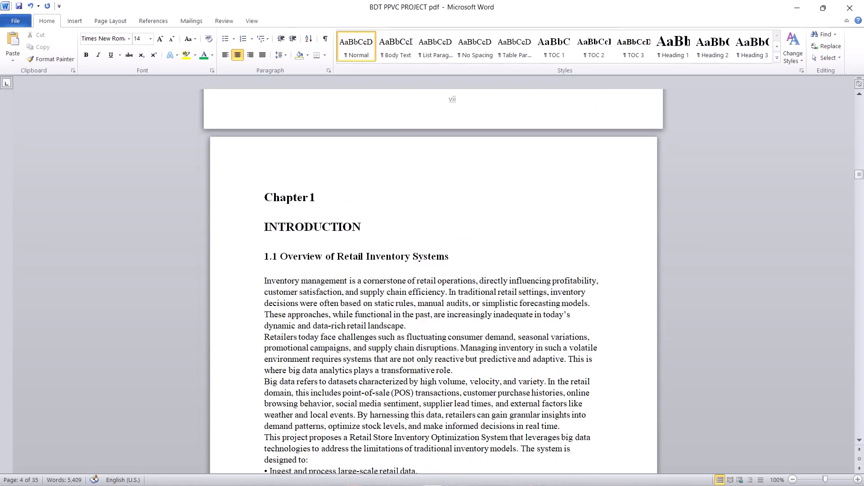
Review the report's body from Chapter 1, Introduction, through the end of Chapter 3, Proposed System.
{"action": "scroll", "coordinate": [647, 375], "scroll_direction": "down", "scroll_amount": 17}
{"action": "scroll", "coordinate": [647, 375], "scroll_direction": "down", "scroll_amount": 20}
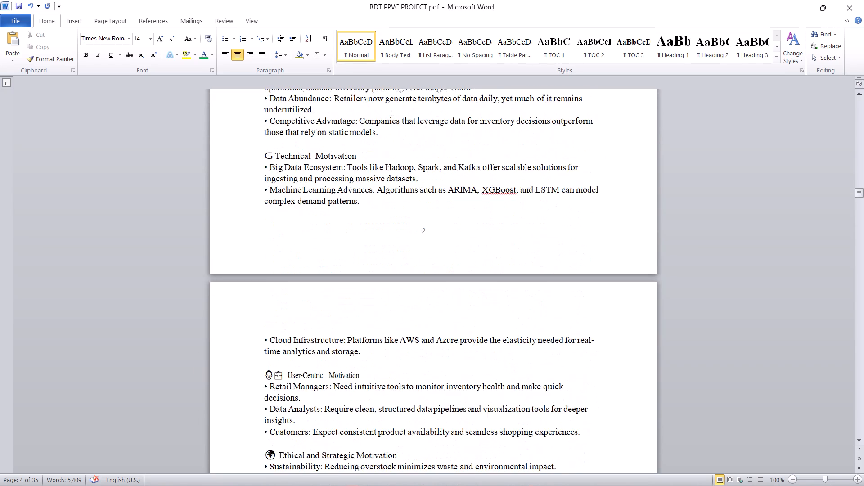
{"action": "scroll", "coordinate": [647, 375], "scroll_direction": "down", "scroll_amount": 20}
{"action": "scroll", "coordinate": [647, 375], "scroll_direction": "down", "scroll_amount": 19}
{"action": "scroll", "coordinate": [647, 375], "scroll_direction": "down", "scroll_amount": 4}
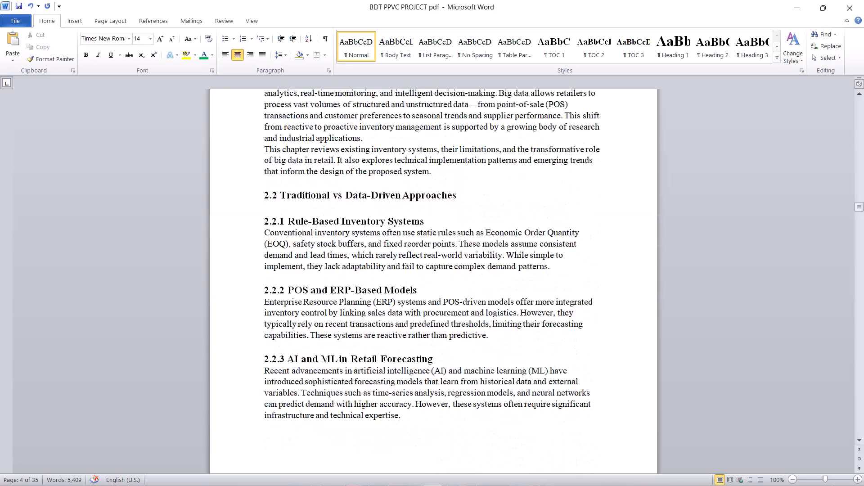
{"action": "scroll", "coordinate": [647, 375], "scroll_direction": "down", "scroll_amount": 13}
{"action": "scroll", "coordinate": [647, 374], "scroll_direction": "down", "scroll_amount": 16}
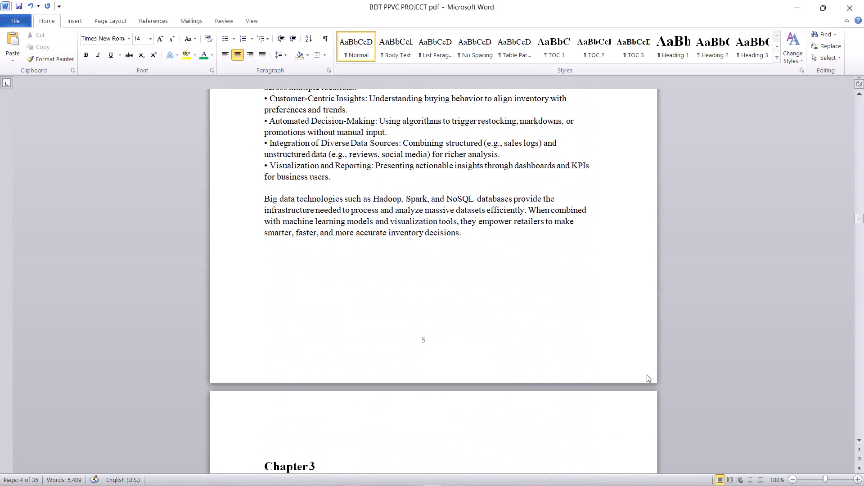
{"action": "scroll", "coordinate": [647, 374], "scroll_direction": "down", "scroll_amount": 18}
{"action": "scroll", "coordinate": [647, 374], "scroll_direction": "down", "scroll_amount": 16}
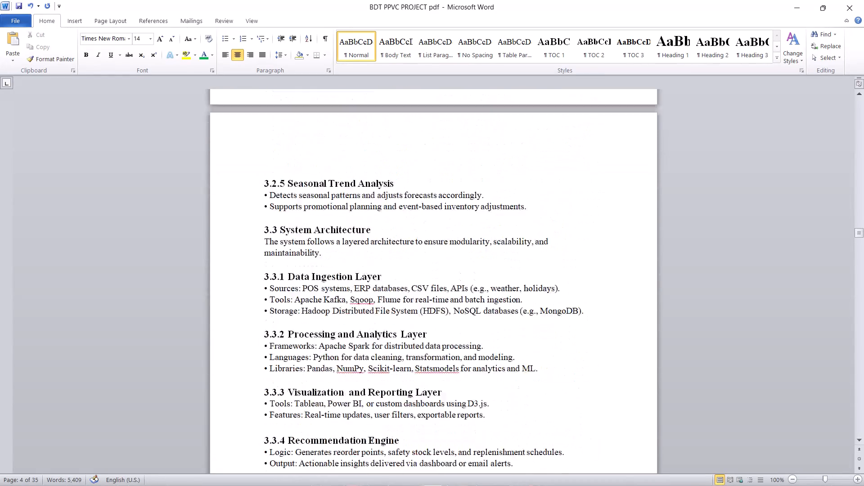
{"action": "scroll", "coordinate": [647, 374], "scroll_direction": "down", "scroll_amount": 18}
{"action": "scroll", "coordinate": [637, 378], "scroll_direction": "down", "scroll_amount": 14}
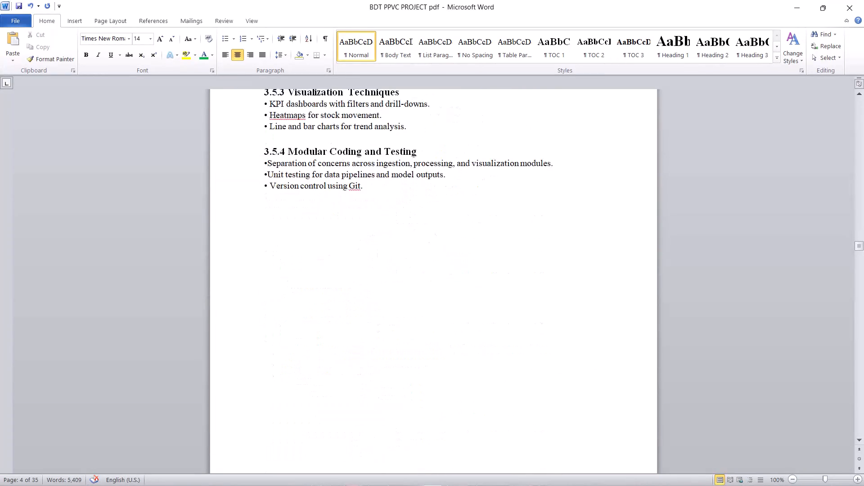
Review the report's body from the end of Chapter 3 through section 5.5, Challenges Encountered, including the diagrams and source code.
{"action": "scroll", "coordinate": [634, 373], "scroll_direction": "down", "scroll_amount": 20}
{"action": "scroll", "coordinate": [570, 453], "scroll_direction": "down", "scroll_amount": 15}
{"action": "scroll", "coordinate": [558, 423], "scroll_direction": "down", "scroll_amount": 7}
{"action": "scroll", "coordinate": [558, 423], "scroll_direction": "down", "scroll_amount": 20}
{"action": "scroll", "coordinate": [558, 423], "scroll_direction": "down", "scroll_amount": 13}
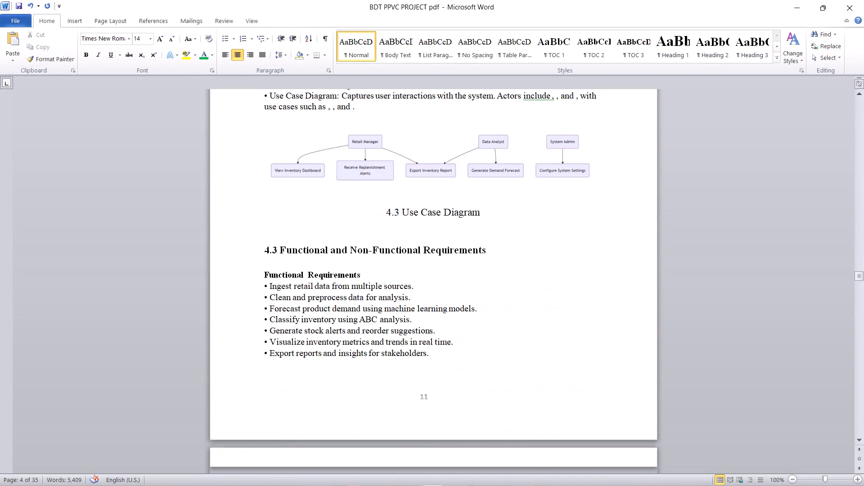
{"action": "scroll", "coordinate": [554, 414], "scroll_direction": "down", "scroll_amount": 20}
{"action": "scroll", "coordinate": [554, 414], "scroll_direction": "down", "scroll_amount": 18}
{"action": "scroll", "coordinate": [518, 394], "scroll_direction": "down", "scroll_amount": 5}
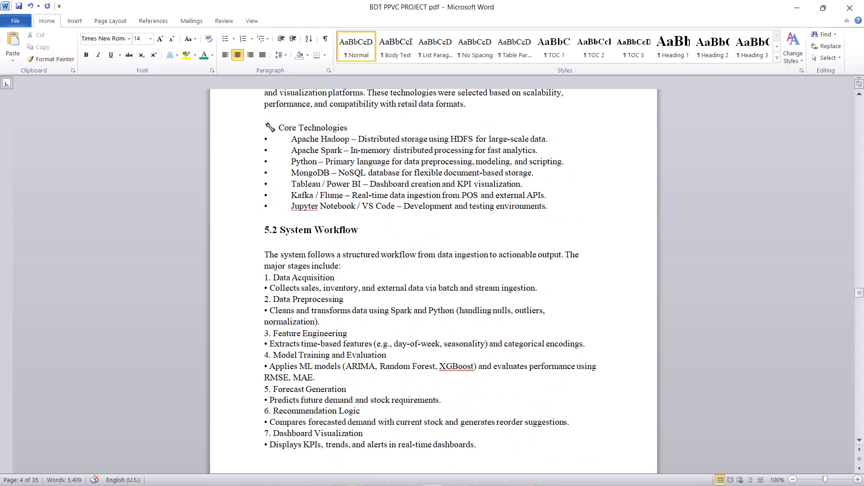
{"action": "scroll", "coordinate": [518, 394], "scroll_direction": "down", "scroll_amount": 19}
{"action": "scroll", "coordinate": [518, 394], "scroll_direction": "up", "scroll_amount": 1}
{"action": "scroll", "coordinate": [518, 394], "scroll_direction": "down", "scroll_amount": 17}
{"action": "scroll", "coordinate": [516, 387], "scroll_direction": "down", "scroll_amount": 16}
{"action": "scroll", "coordinate": [510, 369], "scroll_direction": "down", "scroll_amount": 16}
{"action": "scroll", "coordinate": [504, 333], "scroll_direction": "down", "scroll_amount": 9}
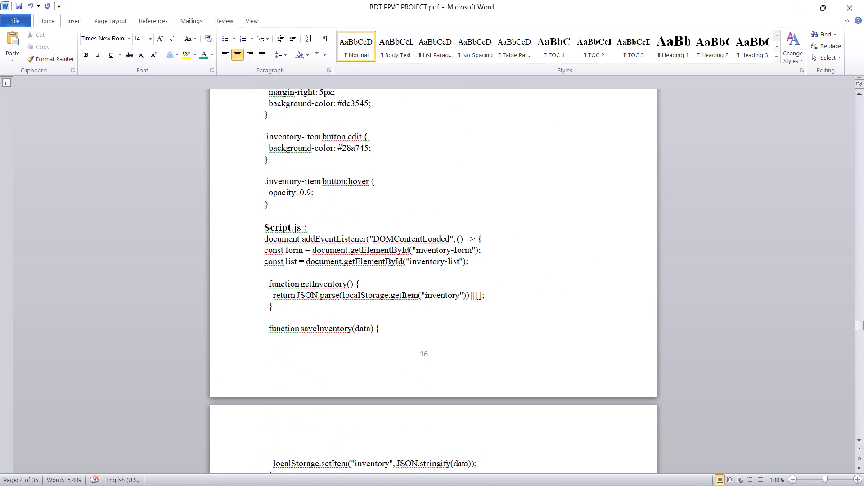
{"action": "scroll", "coordinate": [504, 332], "scroll_direction": "down", "scroll_amount": 20}
{"action": "scroll", "coordinate": [504, 332], "scroll_direction": "down", "scroll_amount": 20}
{"action": "scroll", "coordinate": [504, 332], "scroll_direction": "down", "scroll_amount": 1}
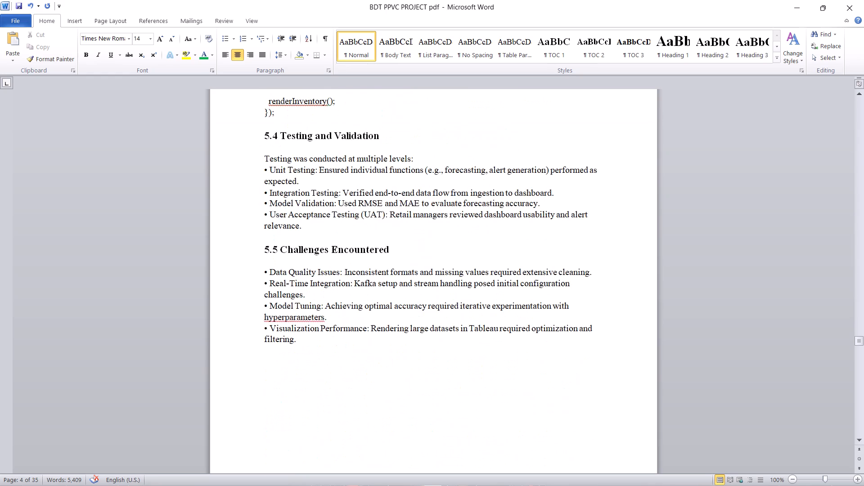
Review the rest of the report from the Chapter 6 output visualizations through Conclusion and Future Enhancements to the reference list.
{"action": "scroll", "coordinate": [501, 324], "scroll_direction": "down", "scroll_amount": 16}
{"action": "scroll", "coordinate": [500, 322], "scroll_direction": "down", "scroll_amount": 20}
{"action": "scroll", "coordinate": [500, 322], "scroll_direction": "down", "scroll_amount": 5}
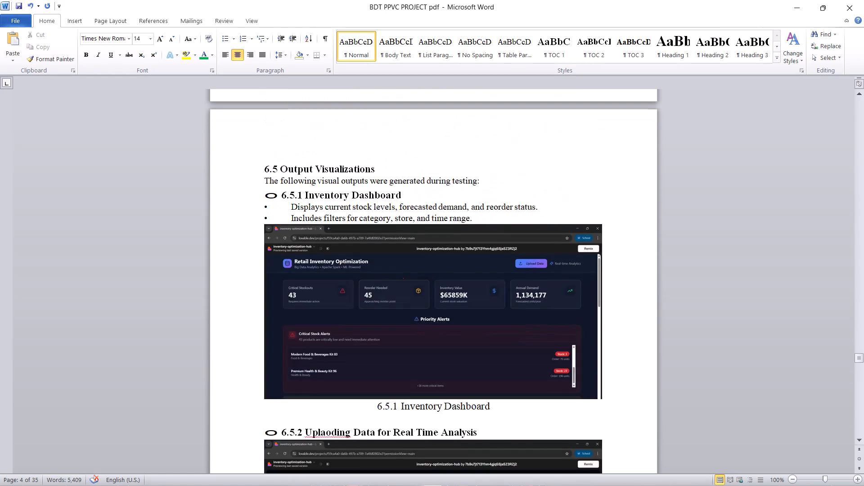
{"action": "scroll", "coordinate": [500, 322], "scroll_direction": "down", "scroll_amount": 17}
{"action": "scroll", "coordinate": [500, 322], "scroll_direction": "down", "scroll_amount": 17}
{"action": "scroll", "coordinate": [500, 322], "scroll_direction": "down", "scroll_amount": 6}
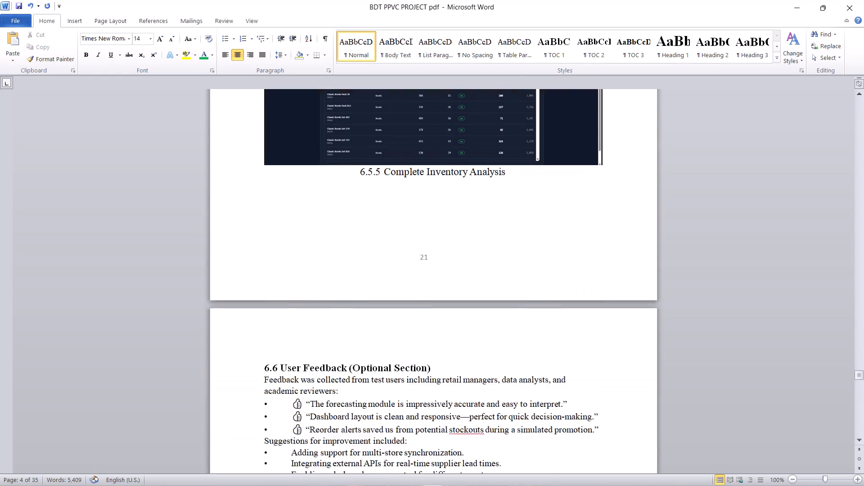
{"action": "scroll", "coordinate": [500, 322], "scroll_direction": "down", "scroll_amount": 19}
{"action": "scroll", "coordinate": [500, 322], "scroll_direction": "down", "scroll_amount": 8}
{"action": "scroll", "coordinate": [500, 322], "scroll_direction": "up", "scroll_amount": 2}
{"action": "scroll", "coordinate": [500, 320], "scroll_direction": "down", "scroll_amount": 9}
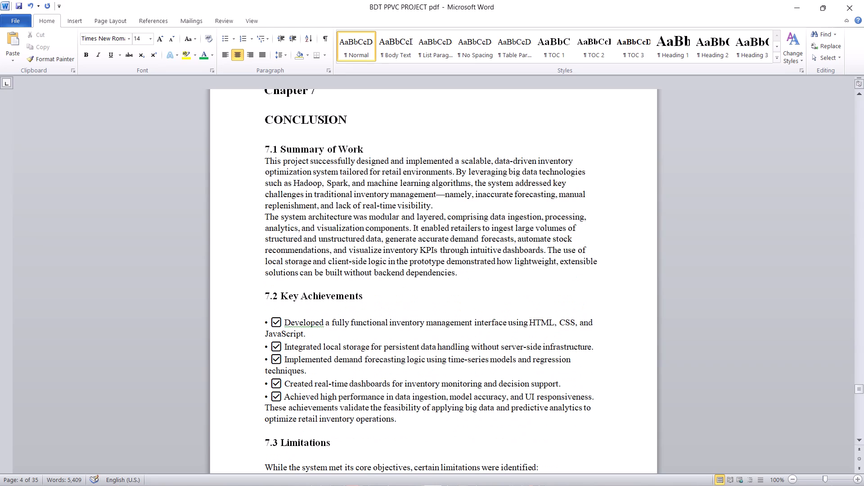
{"action": "scroll", "coordinate": [500, 320], "scroll_direction": "down", "scroll_amount": 16}
{"action": "scroll", "coordinate": [500, 320], "scroll_direction": "down", "scroll_amount": 16}
{"action": "scroll", "coordinate": [500, 320], "scroll_direction": "down", "scroll_amount": 8}
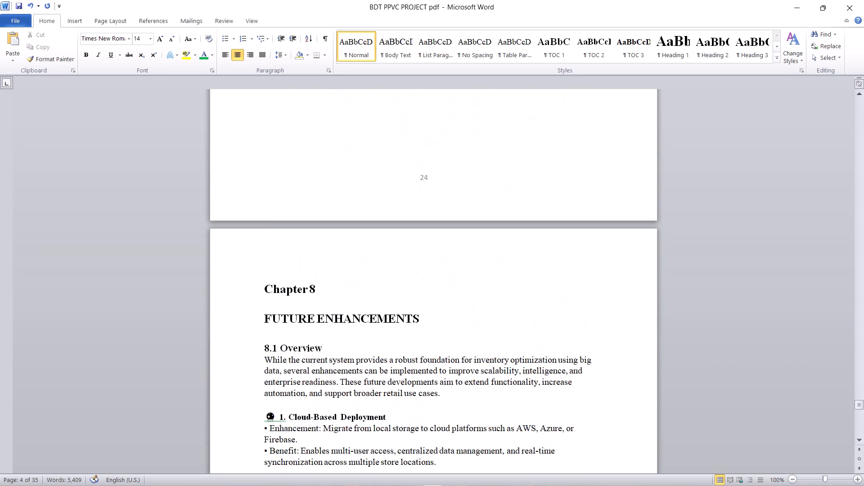
{"action": "scroll", "coordinate": [500, 320], "scroll_direction": "down", "scroll_amount": 17}
{"action": "scroll", "coordinate": [500, 320], "scroll_direction": "down", "scroll_amount": 8}
{"action": "scroll", "coordinate": [499, 319], "scroll_direction": "down", "scroll_amount": 14}
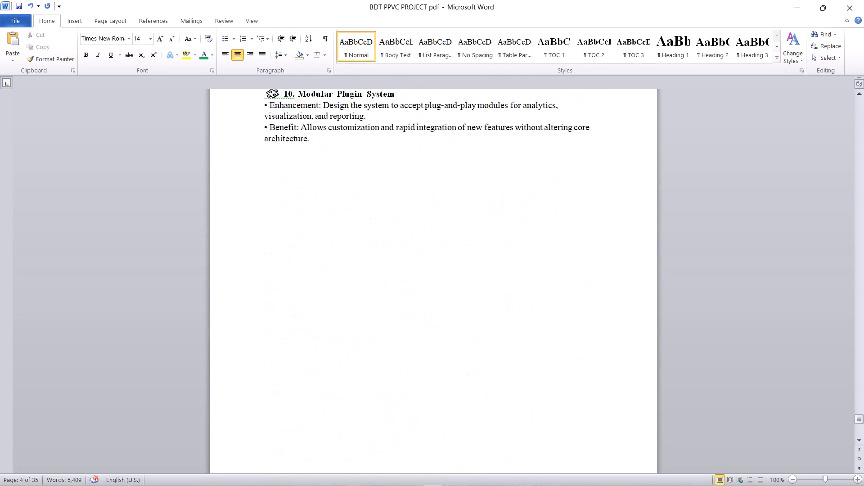
{"action": "scroll", "coordinate": [499, 319], "scroll_direction": "down", "scroll_amount": 20}
{"action": "scroll", "coordinate": [499, 319], "scroll_direction": "up", "scroll_amount": 1}
{"action": "scroll", "coordinate": [499, 318], "scroll_direction": "down", "scroll_amount": 18}
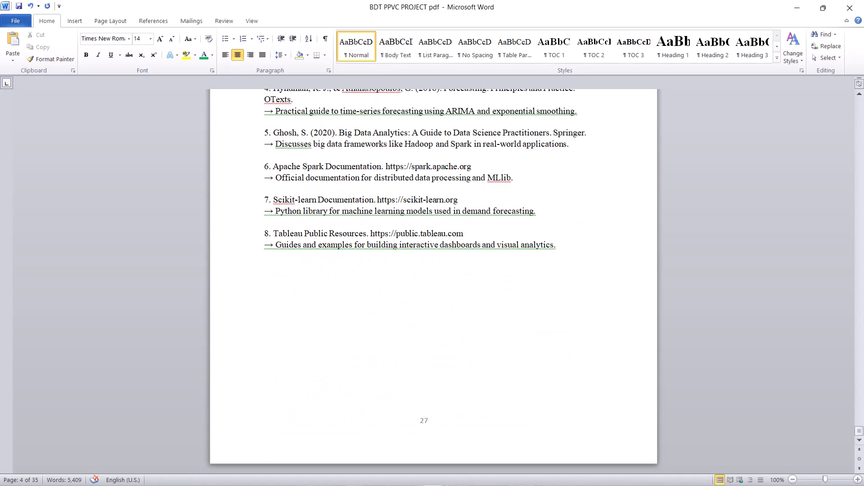
Check the report's pages again in reverse order, from the reference list back to Chapter 1, Introduction.
{"action": "scroll", "coordinate": [497, 319], "scroll_direction": "up", "scroll_amount": 20}
{"action": "scroll", "coordinate": [497, 319], "scroll_direction": "up", "scroll_amount": 20}
{"action": "scroll", "coordinate": [497, 319], "scroll_direction": "up", "scroll_amount": 3}
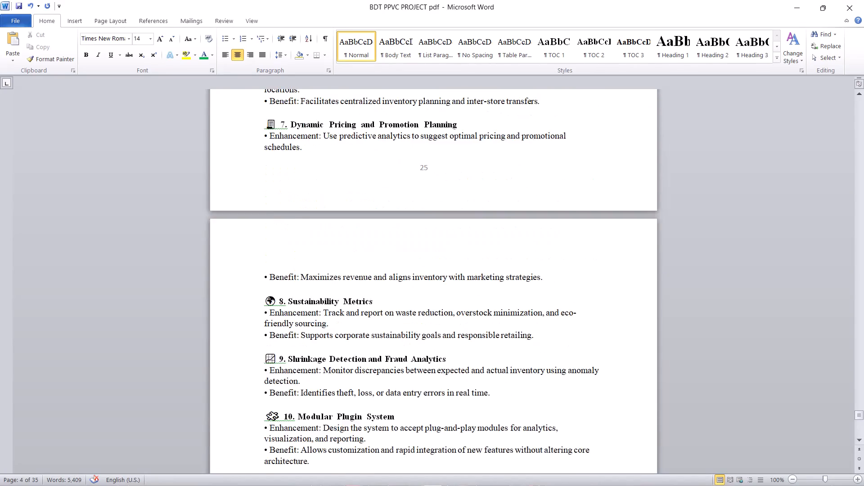
{"action": "scroll", "coordinate": [496, 319], "scroll_direction": "up", "scroll_amount": 20}
{"action": "scroll", "coordinate": [496, 319], "scroll_direction": "up", "scroll_amount": 20}
{"action": "scroll", "coordinate": [496, 319], "scroll_direction": "up", "scroll_amount": 17}
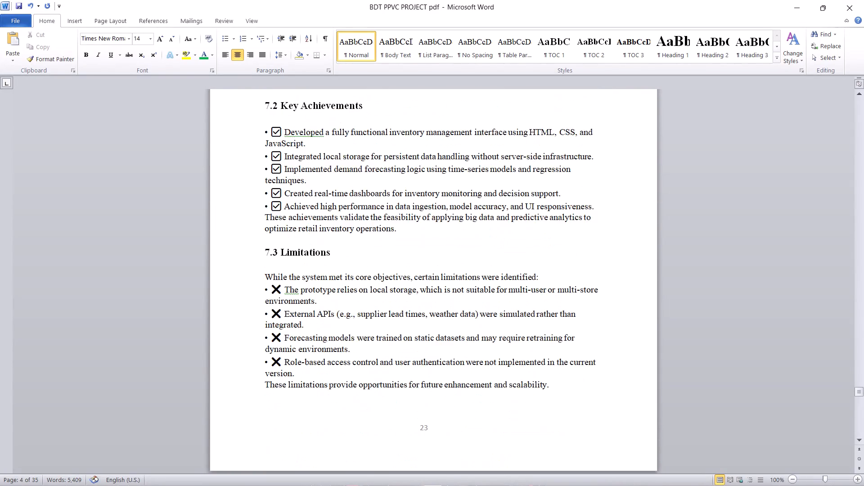
{"action": "scroll", "coordinate": [479, 310], "scroll_direction": "up", "scroll_amount": 20}
{"action": "scroll", "coordinate": [479, 310], "scroll_direction": "up", "scroll_amount": 19}
{"action": "scroll", "coordinate": [479, 310], "scroll_direction": "down", "scroll_amount": 1}
{"action": "scroll", "coordinate": [479, 310], "scroll_direction": "up", "scroll_amount": 14}
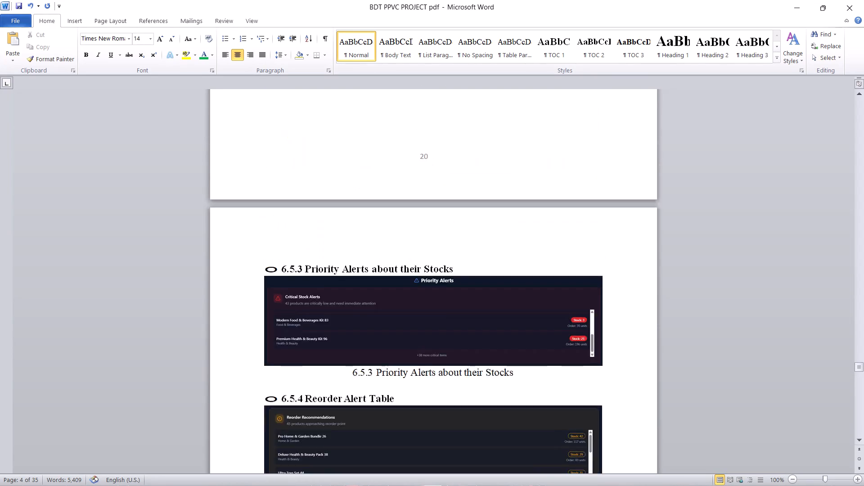
{"action": "scroll", "coordinate": [478, 310], "scroll_direction": "up", "scroll_amount": 20}
{"action": "scroll", "coordinate": [478, 310], "scroll_direction": "up", "scroll_amount": 20}
{"action": "scroll", "coordinate": [478, 310], "scroll_direction": "up", "scroll_amount": 15}
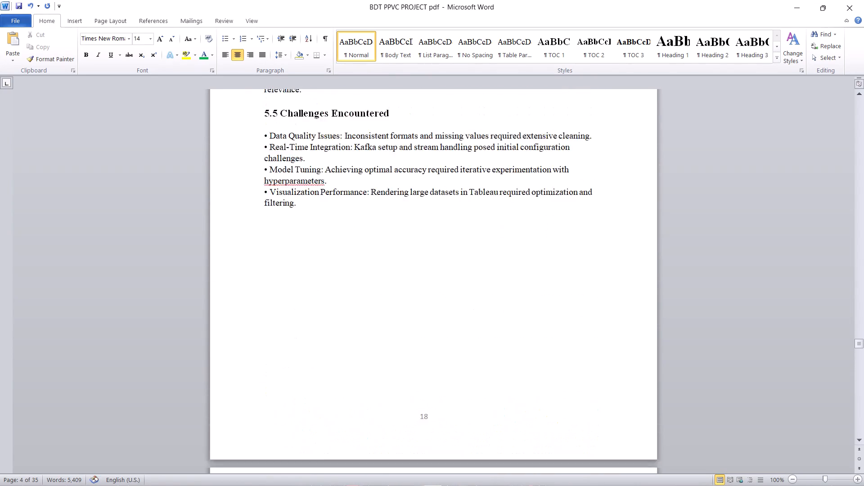
{"action": "scroll", "coordinate": [473, 308], "scroll_direction": "up", "scroll_amount": 20}
{"action": "scroll", "coordinate": [473, 308], "scroll_direction": "up", "scroll_amount": 20}
{"action": "scroll", "coordinate": [473, 308], "scroll_direction": "up", "scroll_amount": 15}
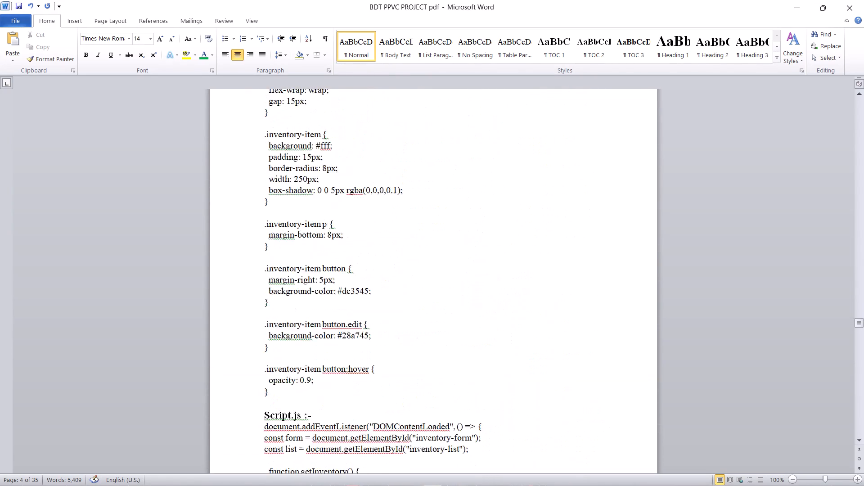
{"action": "scroll", "coordinate": [471, 308], "scroll_direction": "up", "scroll_amount": 20}
{"action": "scroll", "coordinate": [471, 308], "scroll_direction": "up", "scroll_amount": 20}
{"action": "scroll", "coordinate": [471, 308], "scroll_direction": "up", "scroll_amount": 15}
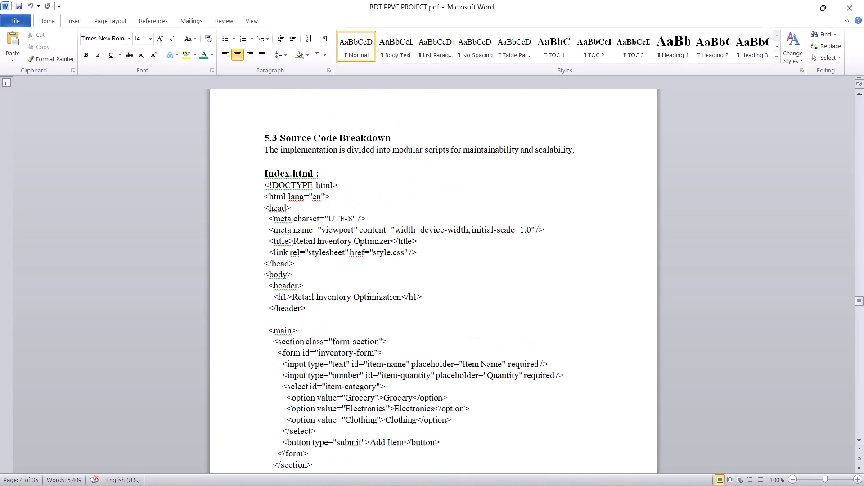
{"action": "scroll", "coordinate": [461, 304], "scroll_direction": "up", "scroll_amount": 20}
{"action": "scroll", "coordinate": [461, 304], "scroll_direction": "up", "scroll_amount": 20}
{"action": "scroll", "coordinate": [461, 304], "scroll_direction": "up", "scroll_amount": 14}
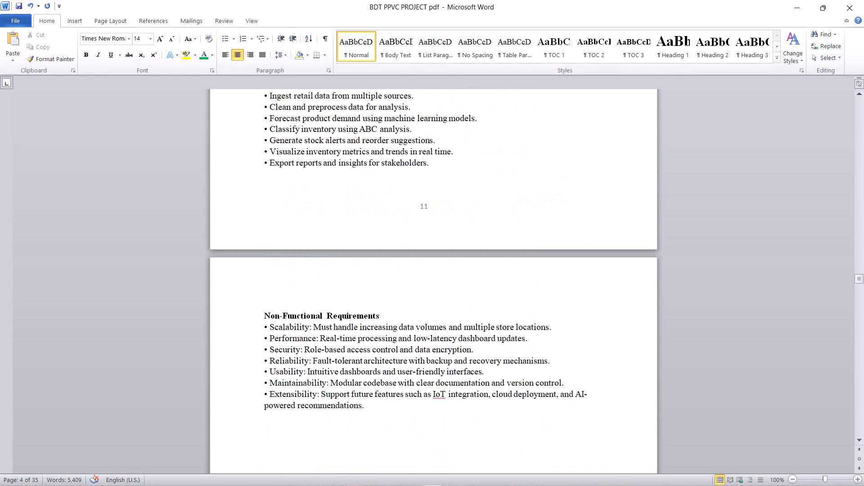
{"action": "scroll", "coordinate": [455, 301], "scroll_direction": "up", "scroll_amount": 20}
{"action": "scroll", "coordinate": [455, 301], "scroll_direction": "up", "scroll_amount": 20}
{"action": "scroll", "coordinate": [455, 301], "scroll_direction": "up", "scroll_amount": 7}
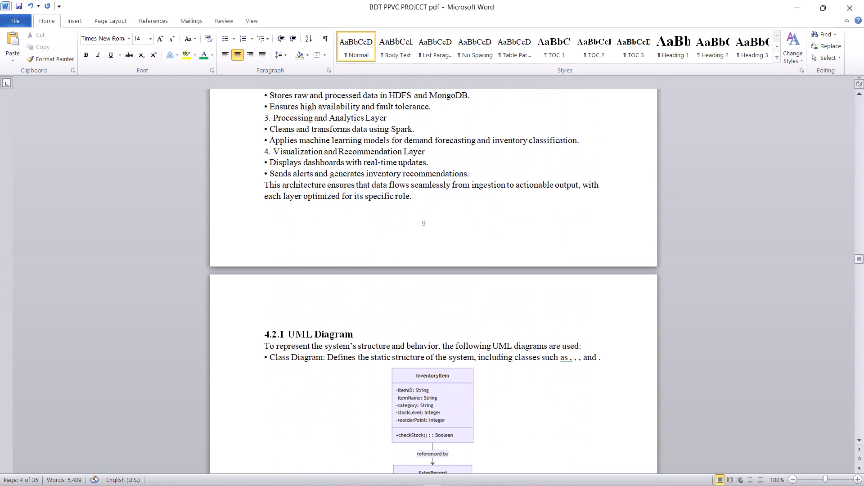
{"action": "scroll", "coordinate": [453, 301], "scroll_direction": "up", "scroll_amount": 20}
{"action": "scroll", "coordinate": [453, 301], "scroll_direction": "up", "scroll_amount": 4}
{"action": "scroll", "coordinate": [453, 301], "scroll_direction": "up", "scroll_amount": 20}
{"action": "scroll", "coordinate": [453, 301], "scroll_direction": "up", "scroll_amount": 1}
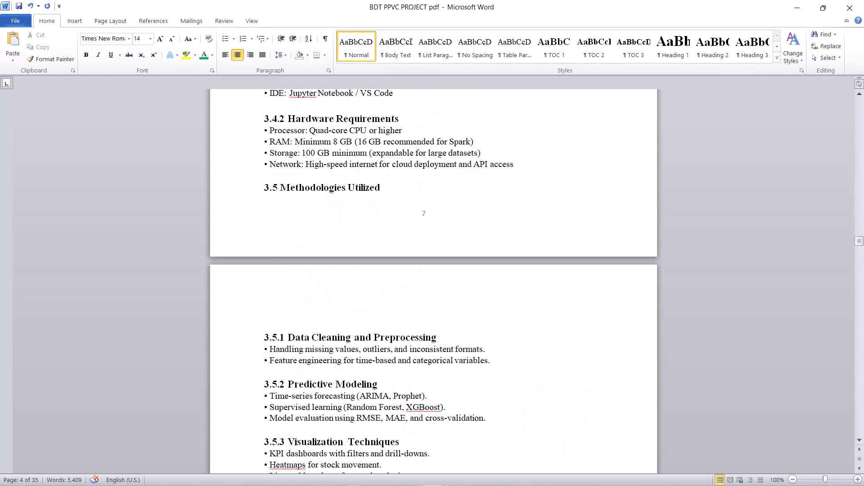
{"action": "scroll", "coordinate": [453, 301], "scroll_direction": "up", "scroll_amount": 20}
{"action": "scroll", "coordinate": [453, 301], "scroll_direction": "up", "scroll_amount": 20}
{"action": "scroll", "coordinate": [453, 301], "scroll_direction": "up", "scroll_amount": 11}
{"action": "scroll", "coordinate": [450, 301], "scroll_direction": "down", "scroll_amount": 1}
{"action": "scroll", "coordinate": [449, 301], "scroll_direction": "up", "scroll_amount": 6}
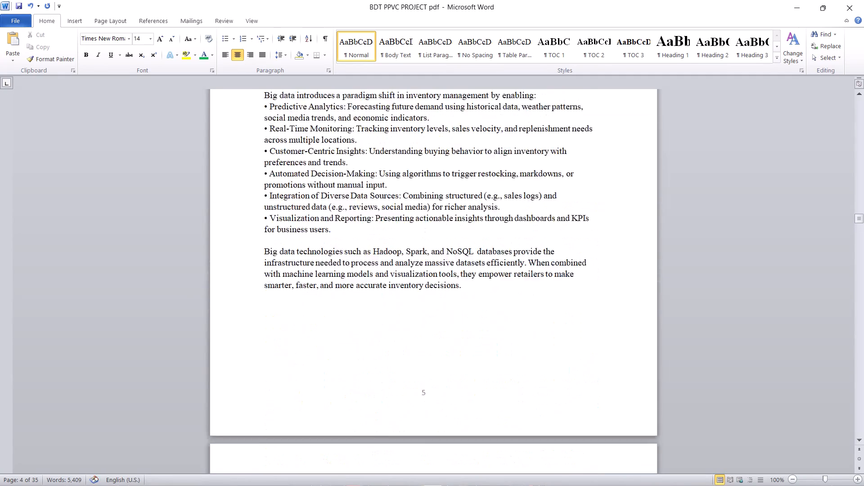
{"action": "scroll", "coordinate": [448, 301], "scroll_direction": "up", "scroll_amount": 20}
{"action": "scroll", "coordinate": [448, 301], "scroll_direction": "up", "scroll_amount": 20}
{"action": "scroll", "coordinate": [448, 301], "scroll_direction": "up", "scroll_amount": 14}
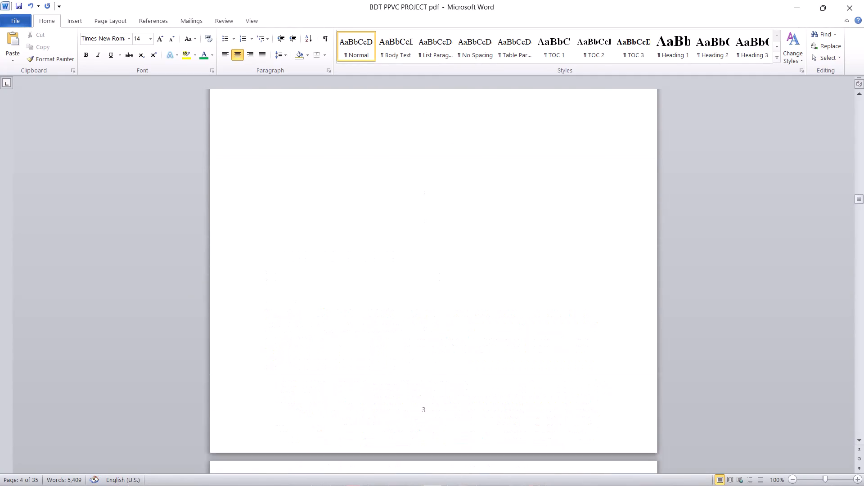
{"action": "scroll", "coordinate": [448, 301], "scroll_direction": "up", "scroll_amount": 20}
{"action": "scroll", "coordinate": [448, 301], "scroll_direction": "up", "scroll_amount": 8}
{"action": "scroll", "coordinate": [444, 301], "scroll_direction": "down", "scroll_amount": 1}
{"action": "scroll", "coordinate": [443, 301], "scroll_direction": "up", "scroll_amount": 17}
{"action": "scroll", "coordinate": [441, 300], "scroll_direction": "down", "scroll_amount": 1}
{"action": "scroll", "coordinate": [441, 300], "scroll_direction": "up", "scroll_amount": 9}
{"action": "scroll", "coordinate": [441, 300], "scroll_direction": "down", "scroll_amount": 1}
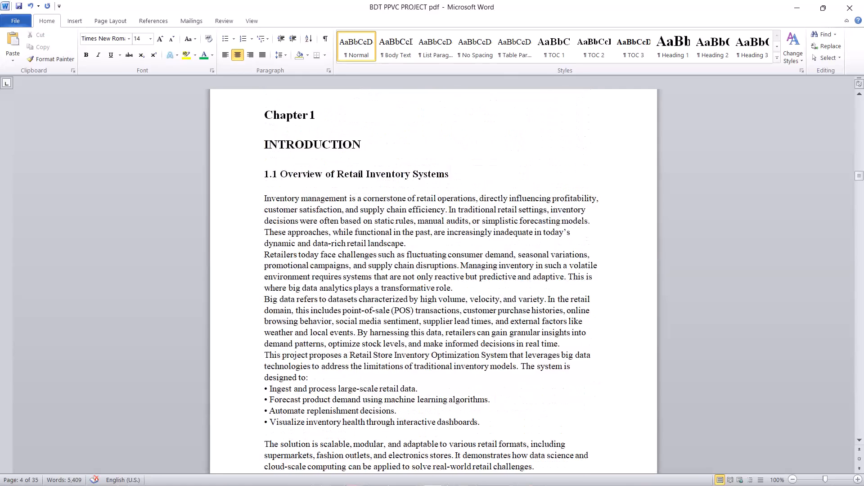
{"action": "scroll", "coordinate": [441, 300], "scroll_direction": "up", "scroll_amount": 9}
{"action": "scroll", "coordinate": [441, 300], "scroll_direction": "down", "scroll_amount": 1}
{"action": "scroll", "coordinate": [441, 300], "scroll_direction": "up", "scroll_amount": 1}
{"action": "scroll", "coordinate": [441, 300], "scroll_direction": "down", "scroll_amount": 1}
Recheck the List of Figures, the Contents pages and the student signature list on the Acknowledgement page.
{"action": "scroll", "coordinate": [441, 300], "scroll_direction": "up", "scroll_amount": 20}
{"action": "scroll", "coordinate": [441, 300], "scroll_direction": "up", "scroll_amount": 20}
{"action": "scroll", "coordinate": [441, 300], "scroll_direction": "up", "scroll_amount": 3}
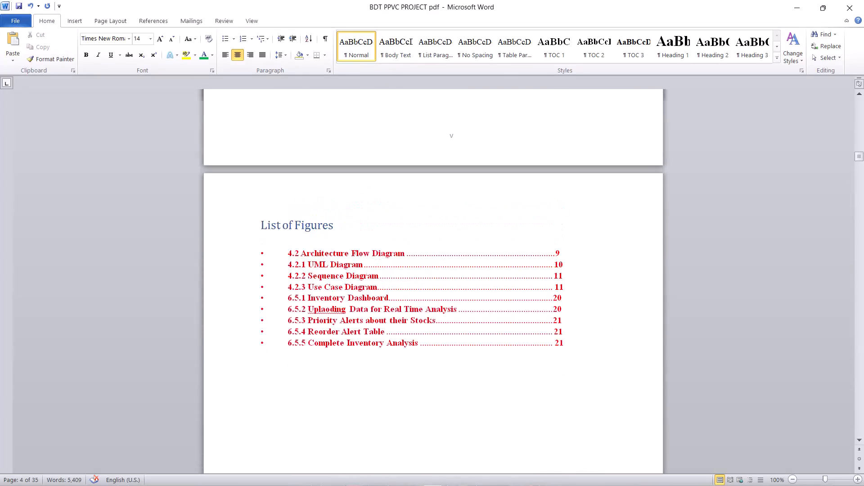
{"action": "scroll", "coordinate": [440, 300], "scroll_direction": "up", "scroll_amount": 20}
{"action": "scroll", "coordinate": [440, 300], "scroll_direction": "up", "scroll_amount": 11}
{"action": "scroll", "coordinate": [651, 274], "scroll_direction": "up", "scroll_amount": 4}
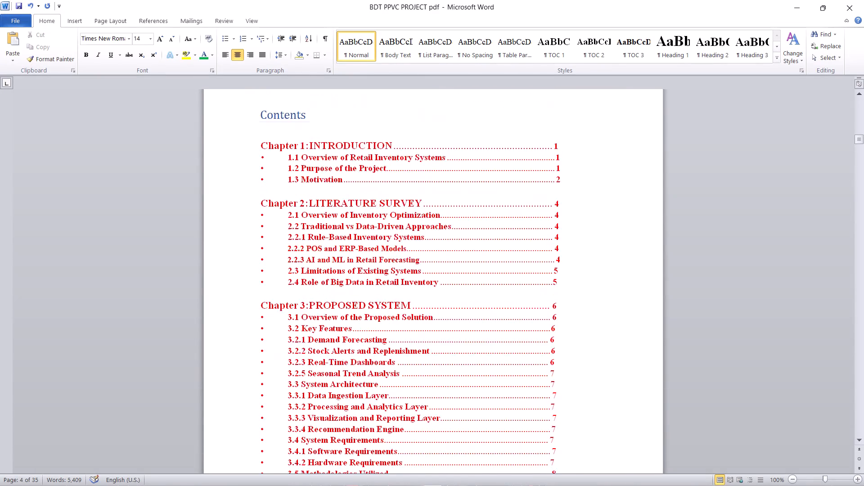
{"action": "scroll", "coordinate": [628, 274], "scroll_direction": "up", "scroll_amount": 20}
{"action": "scroll", "coordinate": [606, 270], "scroll_direction": "down", "scroll_amount": 13}
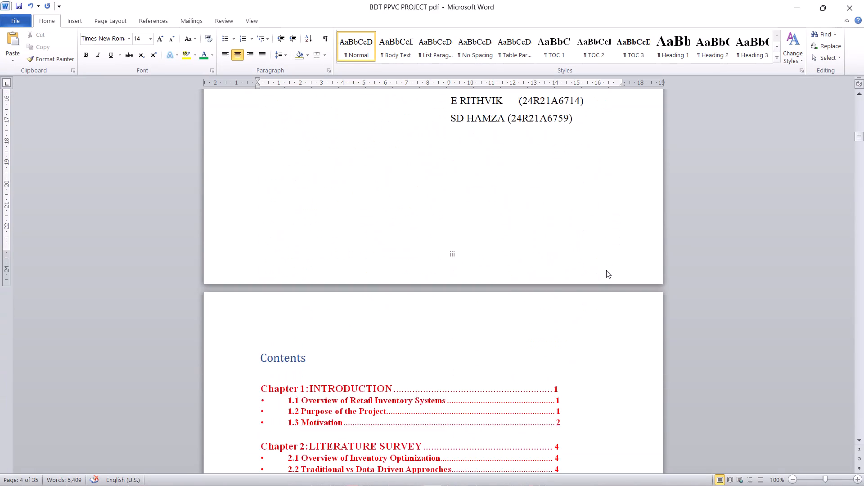
{"action": "scroll", "coordinate": [606, 270], "scroll_direction": "down", "scroll_amount": 7}
{"action": "scroll", "coordinate": [605, 269], "scroll_direction": "up", "scroll_amount": 14}
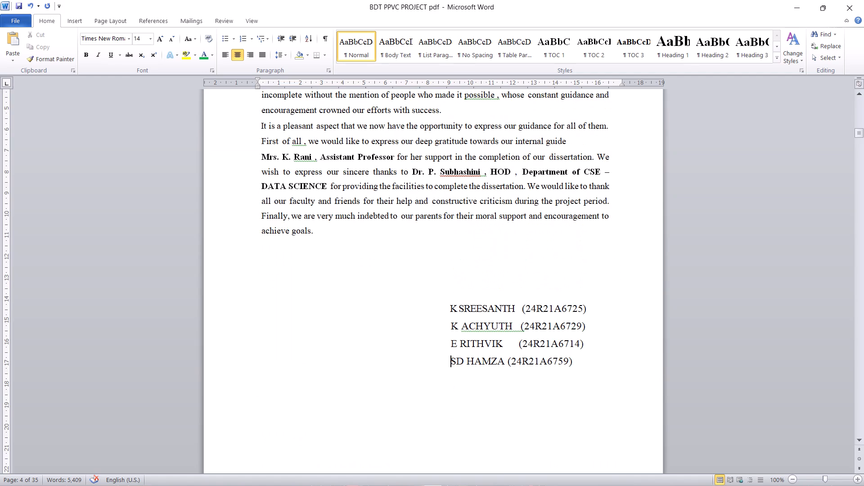
Replace the HOD's name in the Acknowledgement paragraph with the Head of the Department's name used on the certificate page, keeping the Dr. title.
{"action": "scroll", "coordinate": [605, 269], "scroll_direction": "up", "scroll_amount": 6}
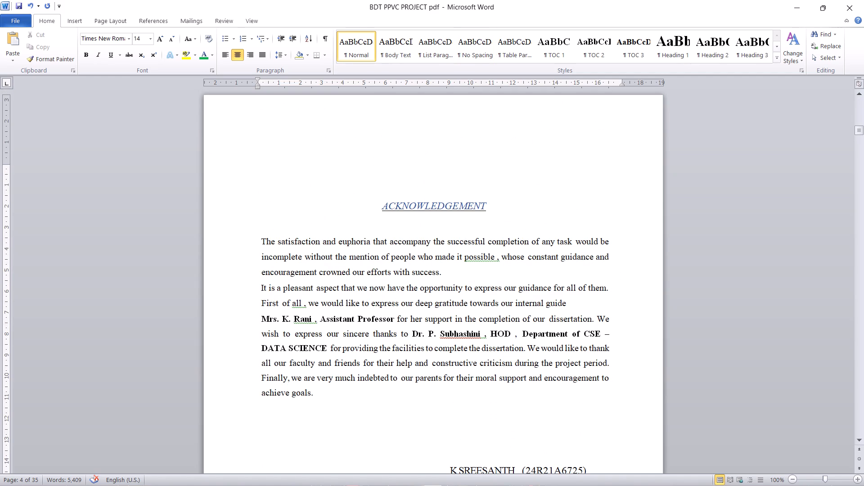
{"action": "left_click", "coordinate": [479, 334]}
{"action": "key", "text": "Right"}
{"action": "key", "text": "BackSpace"}
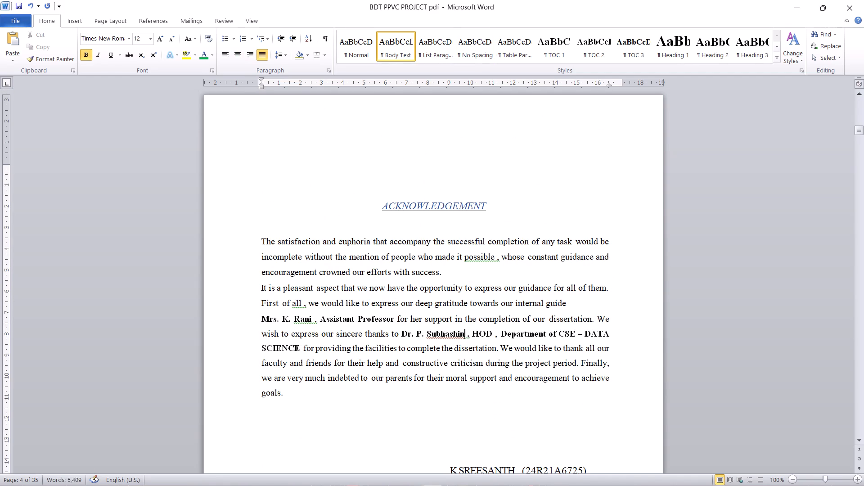
{"action": "key", "text": "BackSpace"}
{"action": "key", "text": "BackSpace"}
{"action": "key", "text": "BackSpace"}
{"action": "key", "text": "BackSpace"}
{"action": "key", "text": "BackSpace"}
{"action": "key", "text": "BackSpace"}
{"action": "key", "text": "BackSpace"}
{"action": "key", "text": "BackSpace"}
{"action": "key", "text": "BackSpace"}
{"action": "key", "text": "BackSpace"}
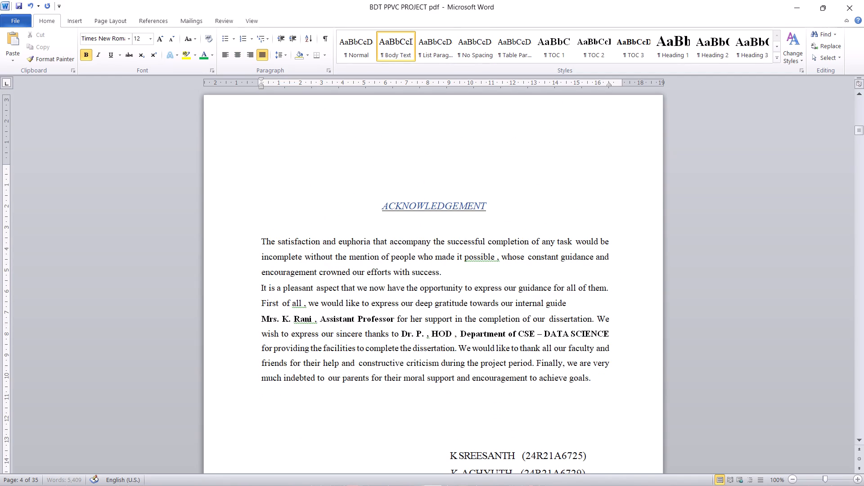
{"action": "key", "text": "BackSpace"}
{"action": "key", "text": "BackSpace"}
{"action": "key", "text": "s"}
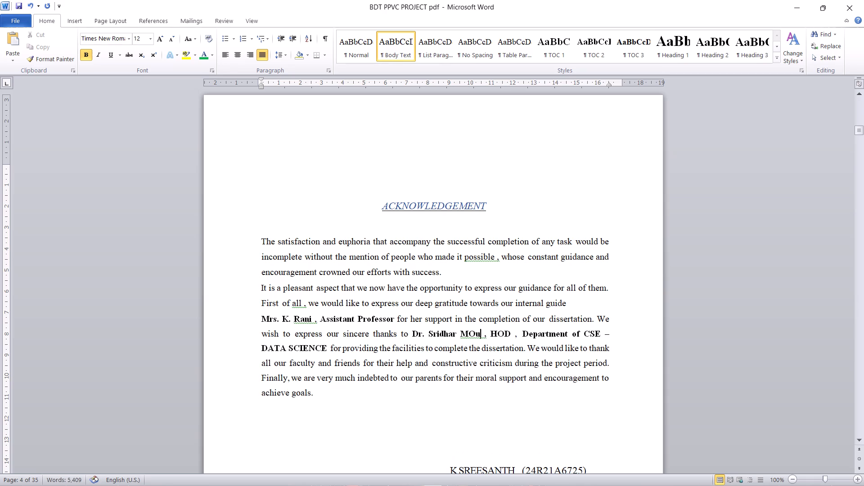
{"action": "key", "text": "BackSpace"}
{"action": "key", "text": "BackSpace"}
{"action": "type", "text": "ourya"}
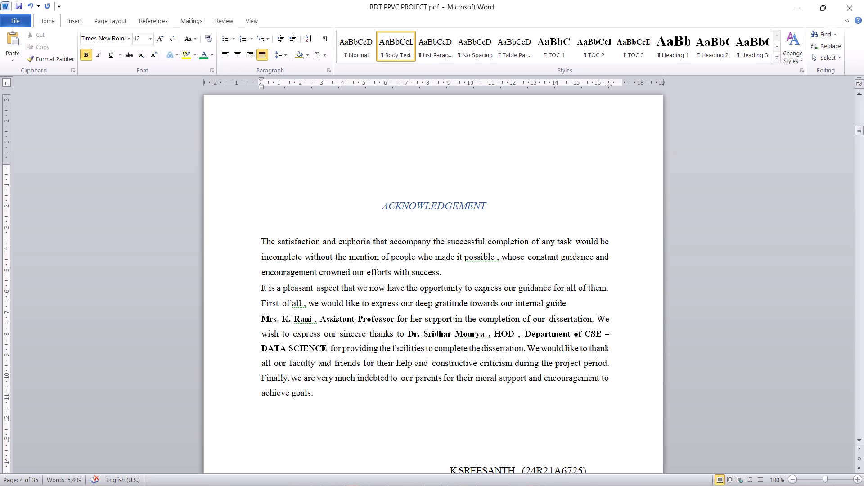
Go back through the Declaration page to the Certificate page and check its student names and signature block.
{"action": "scroll", "coordinate": [427, 328], "scroll_direction": "up", "scroll_amount": 17}
{"action": "scroll", "coordinate": [426, 328], "scroll_direction": "down", "scroll_amount": 1}
{"action": "scroll", "coordinate": [426, 328], "scroll_direction": "up", "scroll_amount": 5}
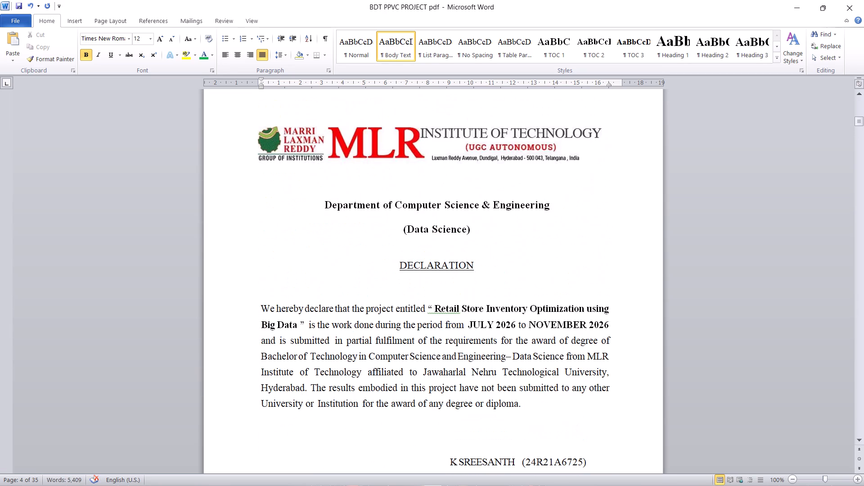
{"action": "scroll", "coordinate": [450, 236], "scroll_direction": "up", "scroll_amount": 6}
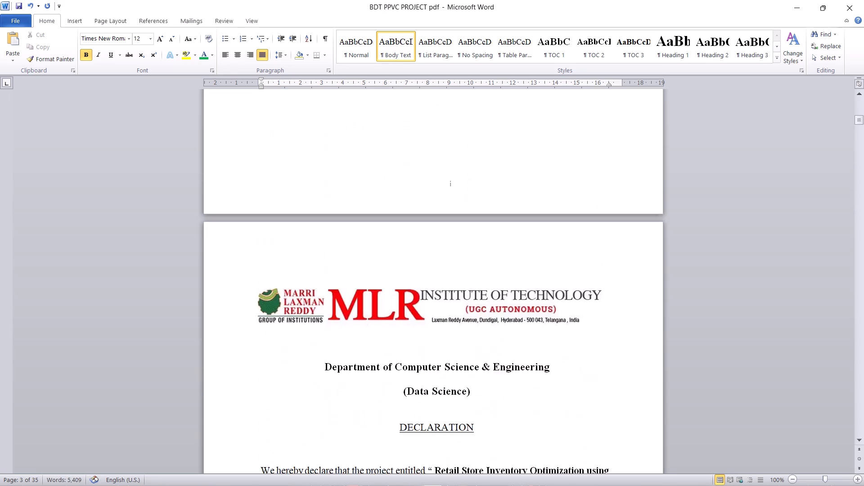
{"action": "scroll", "coordinate": [451, 235], "scroll_direction": "up", "scroll_amount": 13}
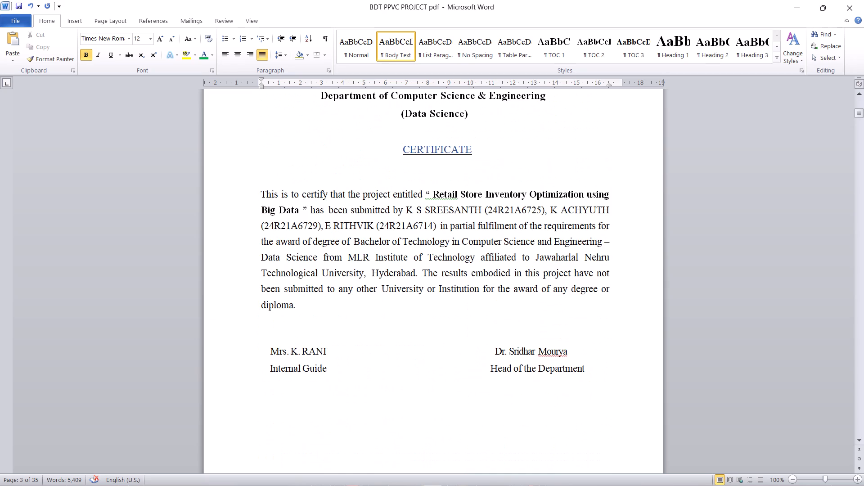
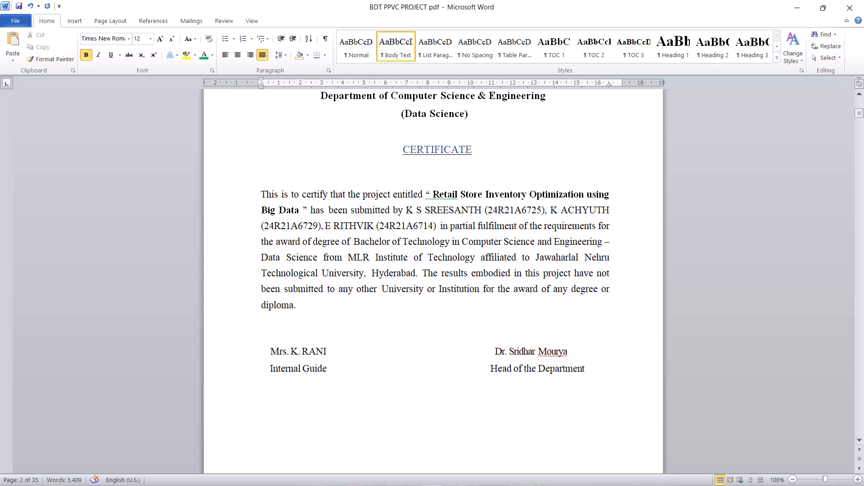
{"action": "left_click", "coordinate": [436, 227]}
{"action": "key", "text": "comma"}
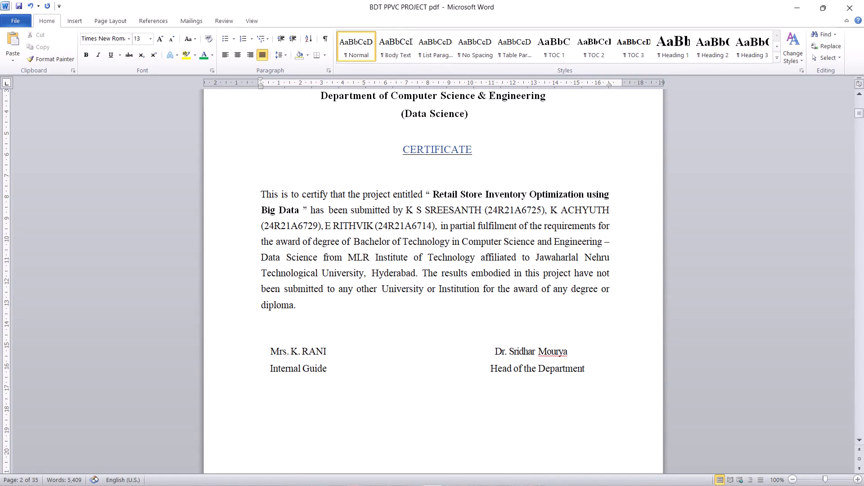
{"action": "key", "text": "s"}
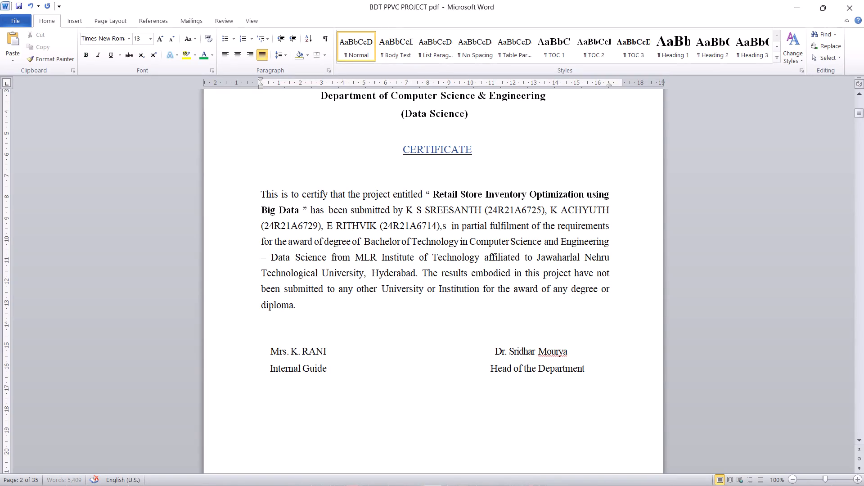
{"action": "key", "text": "BackSpace"}
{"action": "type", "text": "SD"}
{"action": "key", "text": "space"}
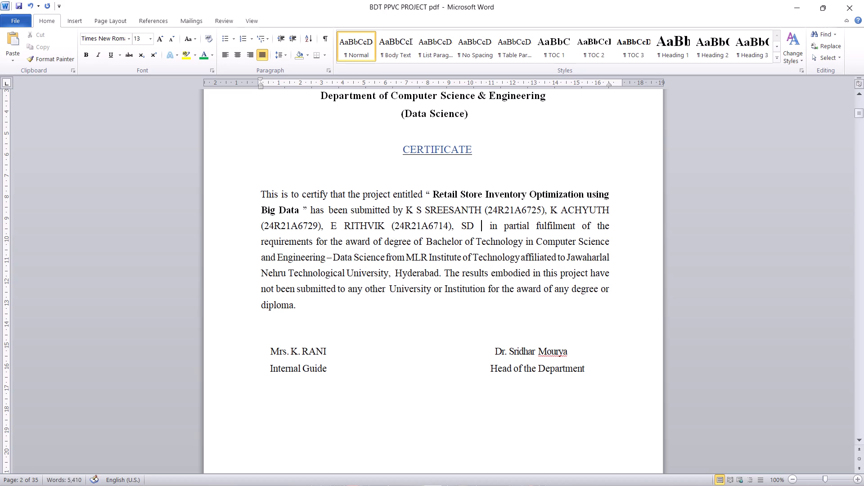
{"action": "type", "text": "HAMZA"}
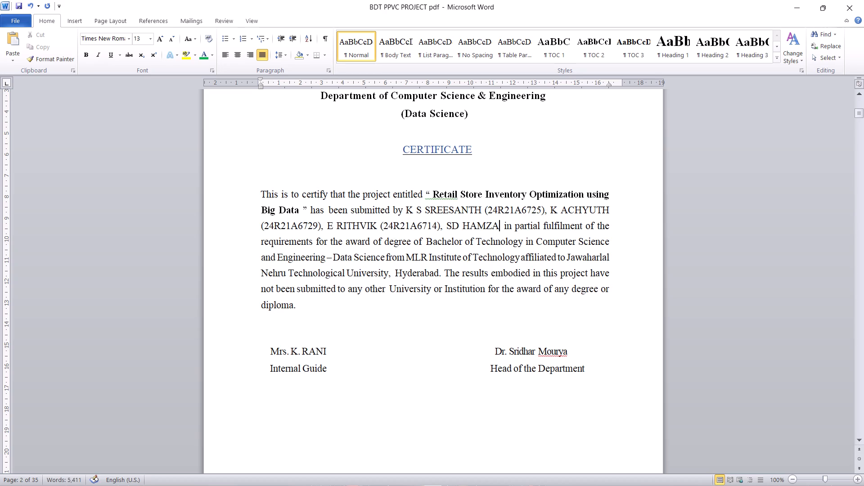
Add the fourth student's roll number in parentheses after the name in the Certificate paragraph.
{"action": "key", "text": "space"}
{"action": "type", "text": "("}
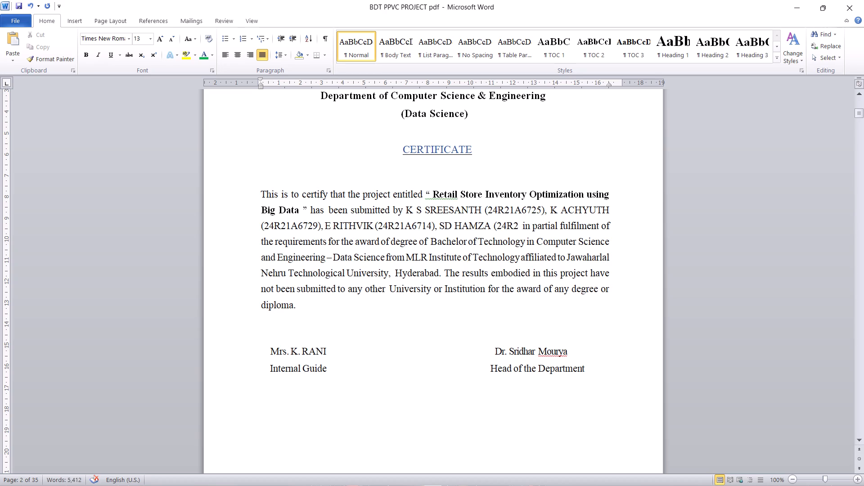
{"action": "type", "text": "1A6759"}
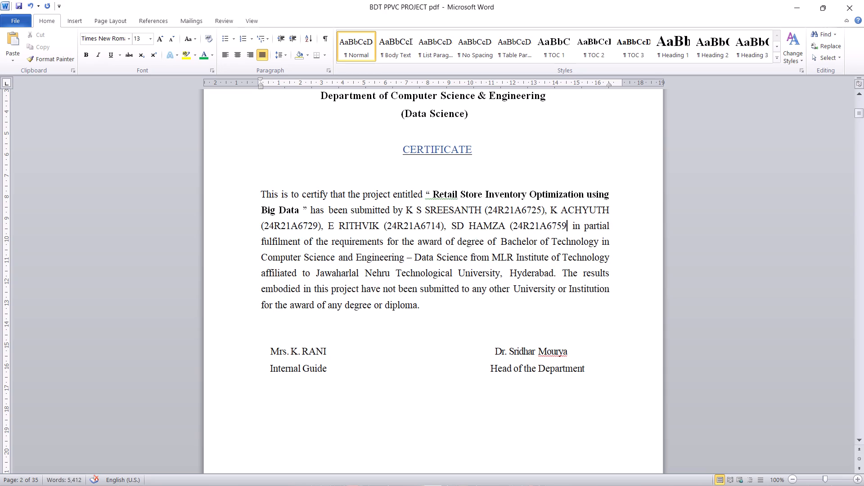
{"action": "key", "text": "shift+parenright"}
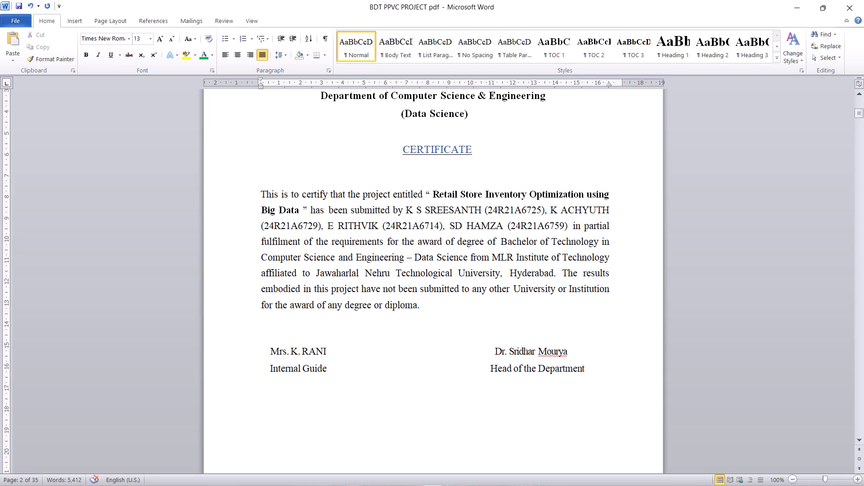
Insert the initials SD before the fourth student's name in the title page's student list.
{"action": "scroll", "coordinate": [456, 321], "scroll_direction": "up", "scroll_amount": 15}
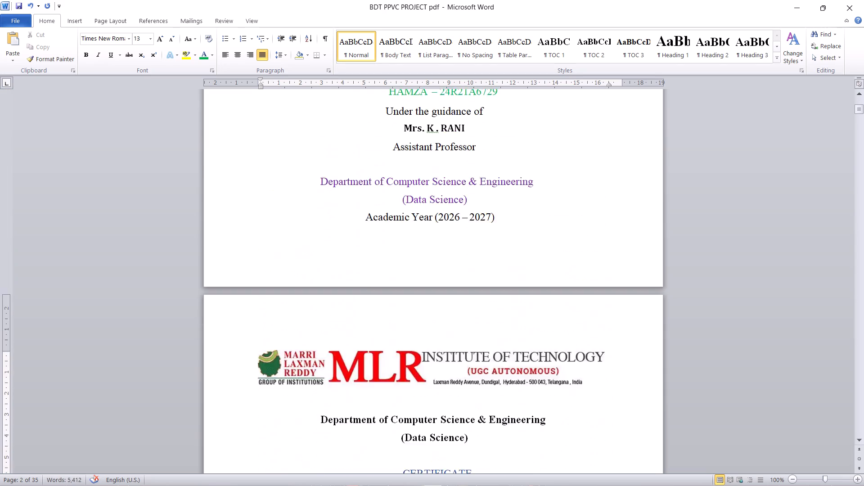
{"action": "scroll", "coordinate": [456, 321], "scroll_direction": "up", "scroll_amount": 14}
{"action": "scroll", "coordinate": [456, 320], "scroll_direction": "down", "scroll_amount": 8}
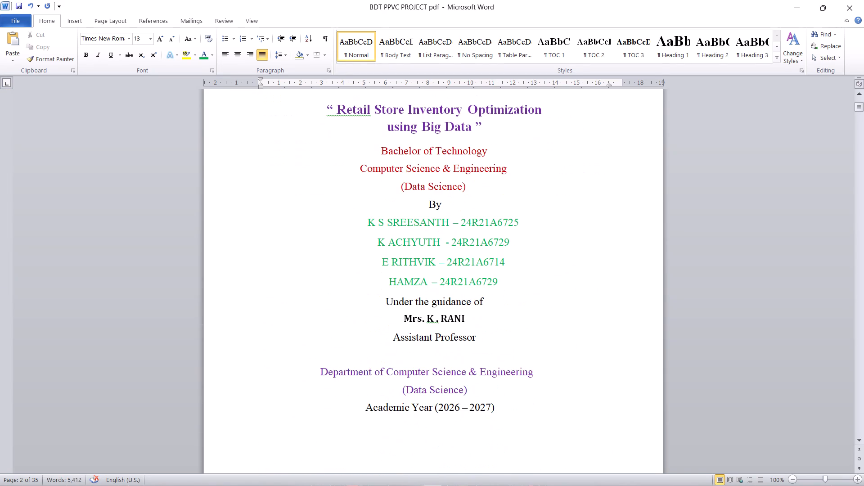
{"action": "scroll", "coordinate": [456, 320], "scroll_direction": "down", "scroll_amount": 9}
{"action": "scroll", "coordinate": [456, 320], "scroll_direction": "up", "scroll_amount": 5}
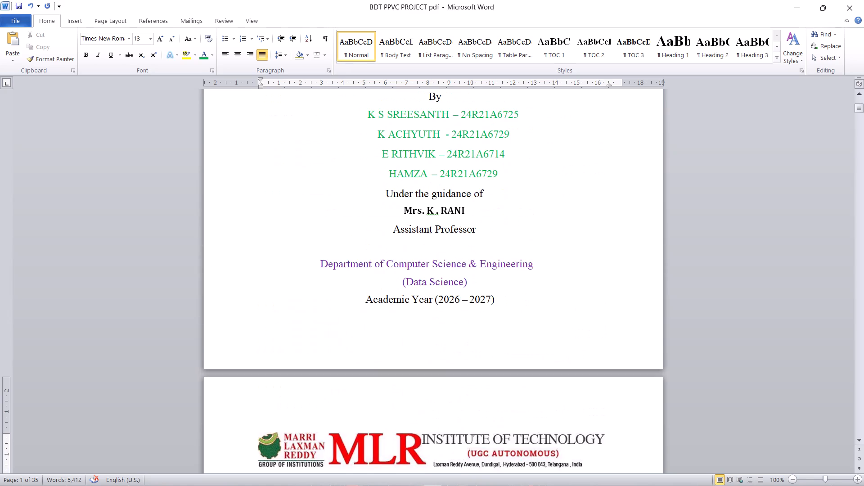
{"action": "left_click", "coordinate": [387, 171]}
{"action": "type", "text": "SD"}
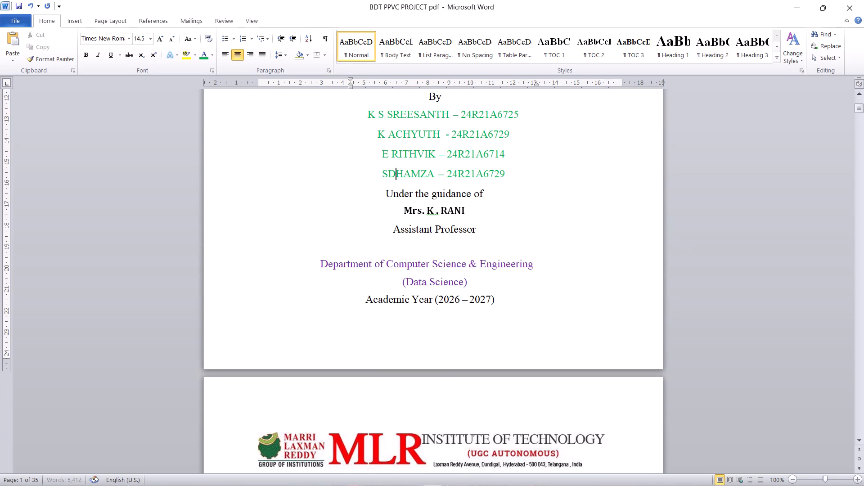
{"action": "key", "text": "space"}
Check the student names and roll numbers on the title page, Certificate, declaration and Acknowledgement pages.
{"action": "scroll", "coordinate": [460, 199], "scroll_direction": "down", "scroll_amount": 8}
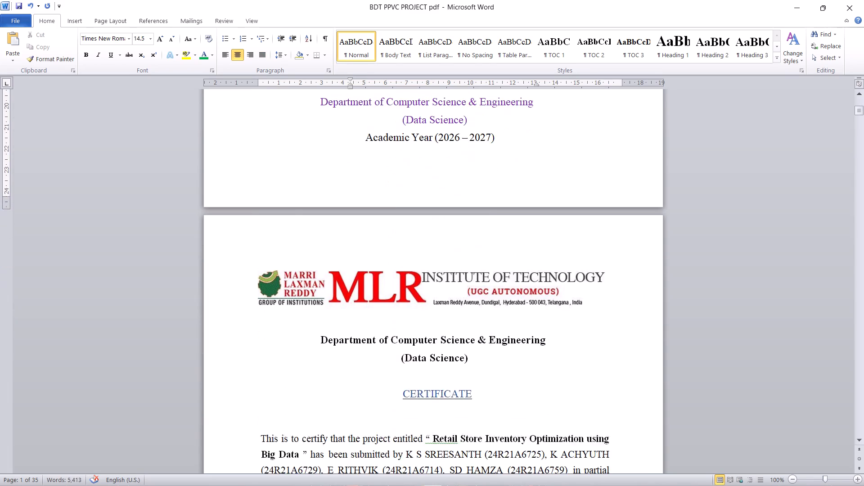
{"action": "scroll", "coordinate": [459, 201], "scroll_direction": "down", "scroll_amount": 4}
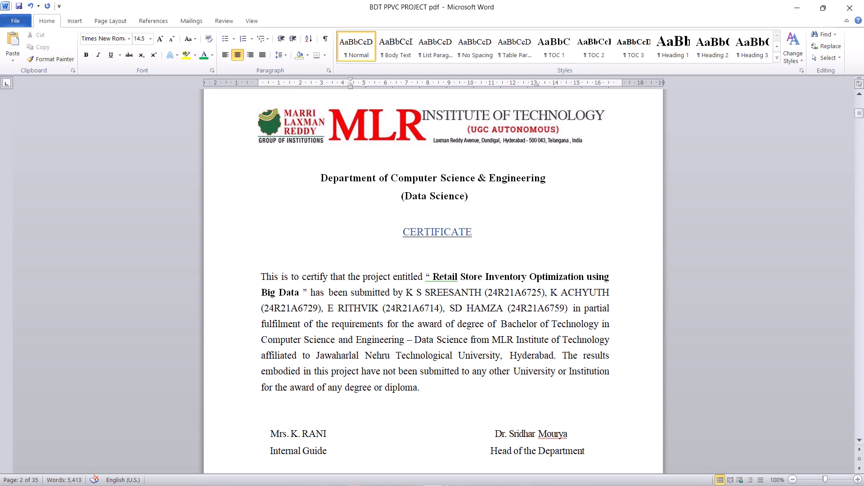
{"action": "scroll", "coordinate": [484, 350], "scroll_direction": "down", "scroll_amount": 2}
{"action": "scroll", "coordinate": [484, 350], "scroll_direction": "up", "scroll_amount": 15}
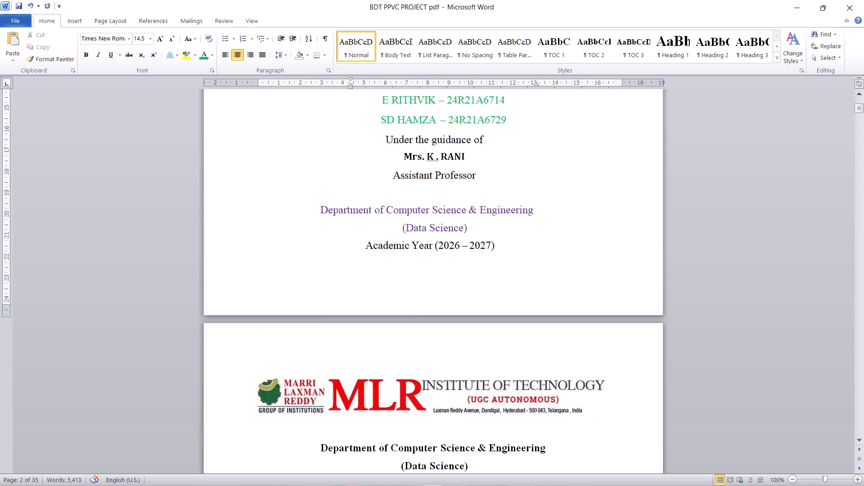
{"action": "scroll", "coordinate": [484, 350], "scroll_direction": "up", "scroll_amount": 2}
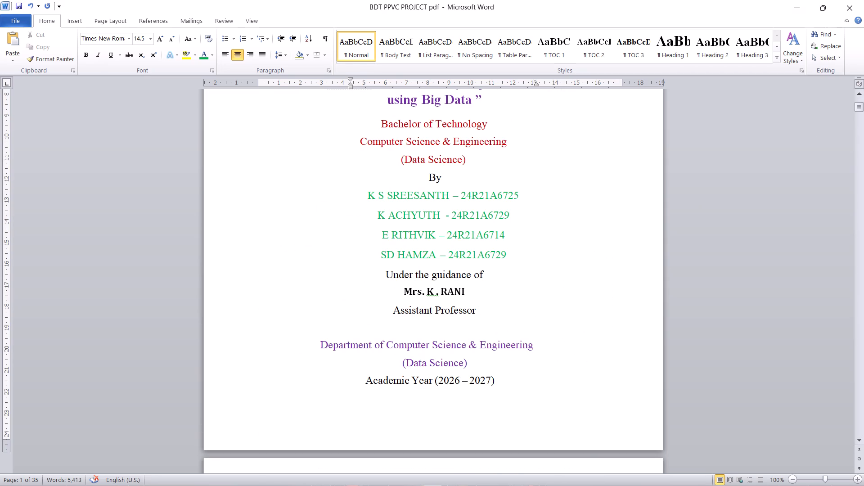
{"action": "scroll", "coordinate": [357, 258], "scroll_direction": "down", "scroll_amount": 5}
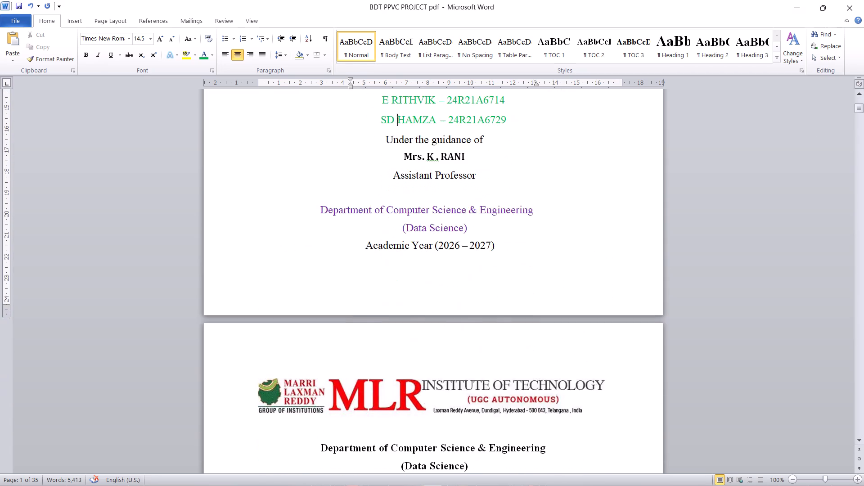
{"action": "scroll", "coordinate": [357, 259], "scroll_direction": "down", "scroll_amount": 12}
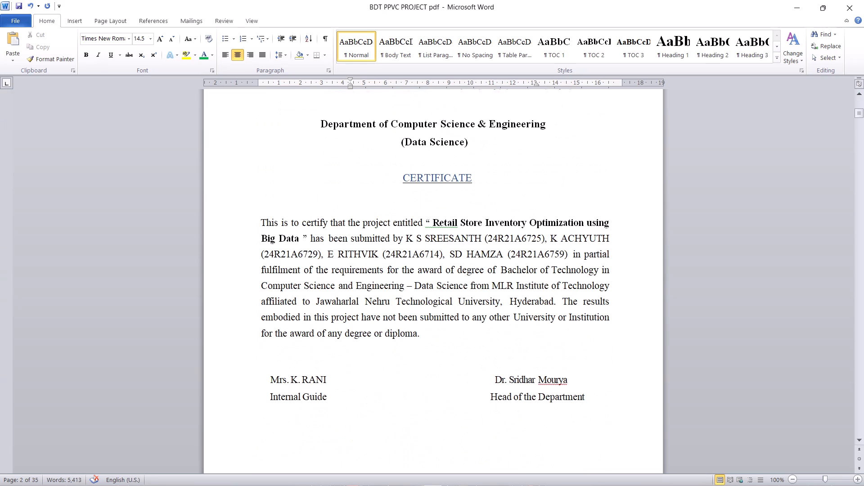
{"action": "scroll", "coordinate": [357, 255], "scroll_direction": "down", "scroll_amount": 9}
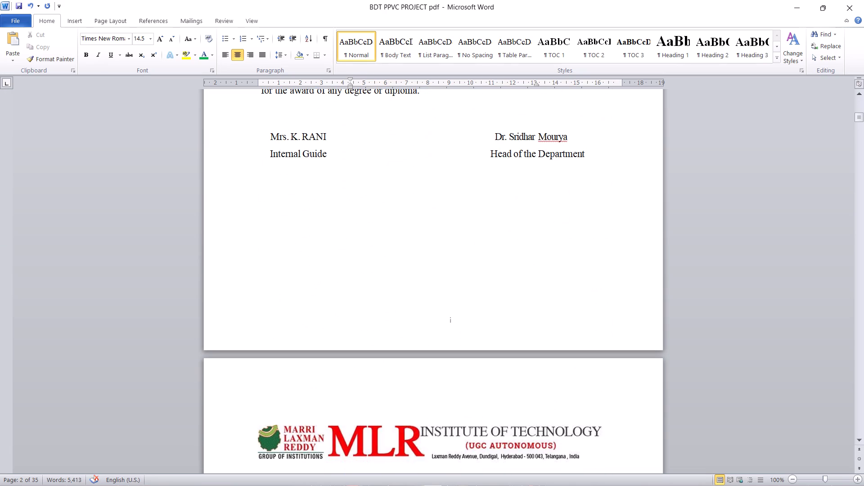
{"action": "scroll", "coordinate": [357, 255], "scroll_direction": "down", "scroll_amount": 18}
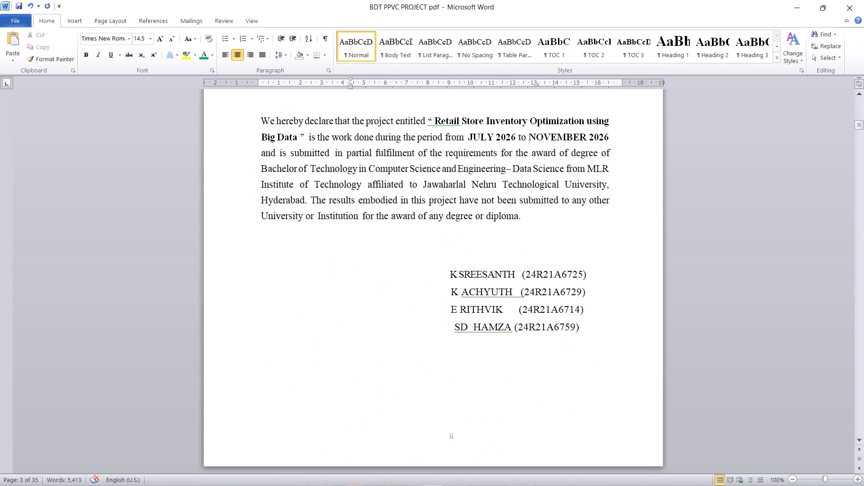
{"action": "scroll", "coordinate": [357, 255], "scroll_direction": "down", "scroll_amount": 9}
{"action": "scroll", "coordinate": [357, 255], "scroll_direction": "up", "scroll_amount": 6}
{"action": "scroll", "coordinate": [357, 255], "scroll_direction": "down", "scroll_amount": 9}
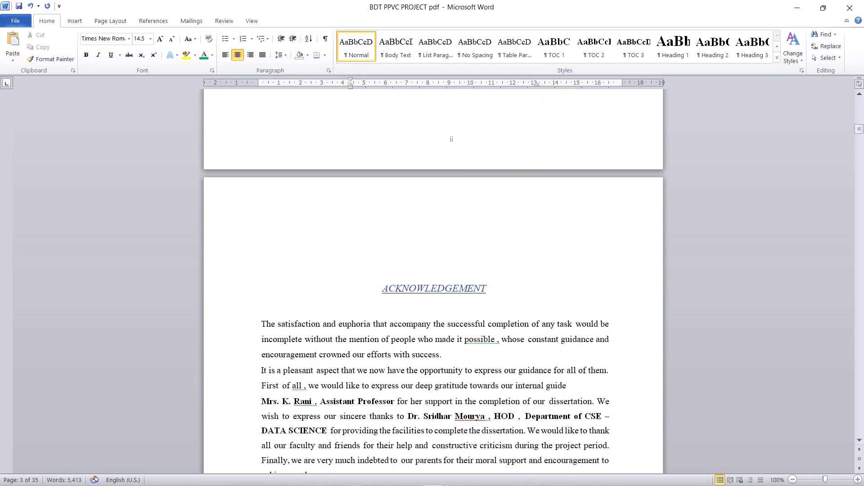
{"action": "scroll", "coordinate": [357, 255], "scroll_direction": "down", "scroll_amount": 8}
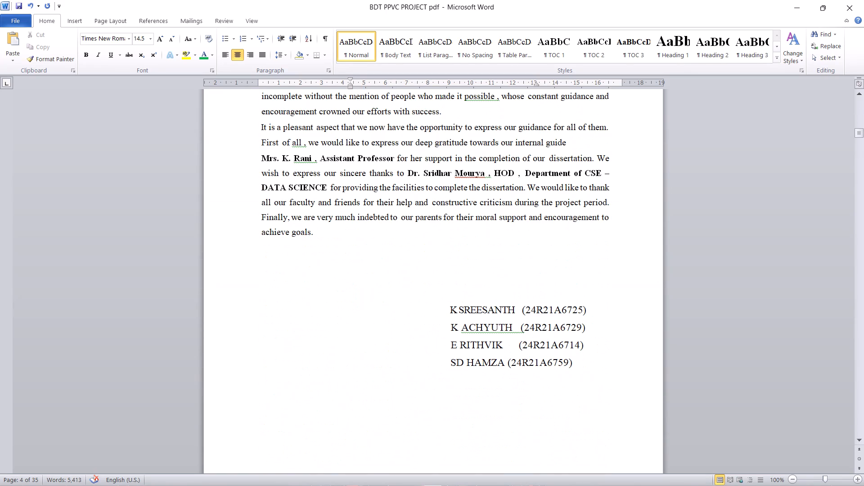
Look through the Contents, List of Figures, abstract and Chapter 1 up to the start of Chapter 2, Literature Survey.
{"action": "scroll", "coordinate": [357, 255], "scroll_direction": "down", "scroll_amount": 13}
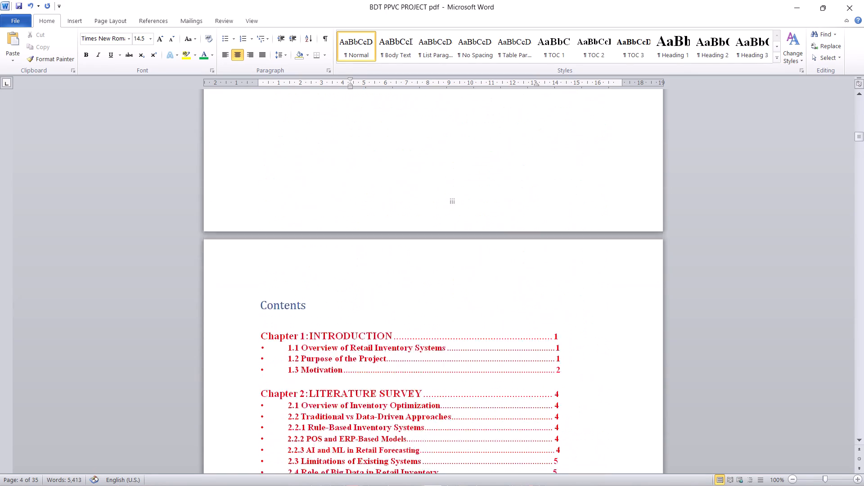
{"action": "scroll", "coordinate": [357, 255], "scroll_direction": "down", "scroll_amount": 6}
{"action": "scroll", "coordinate": [357, 255], "scroll_direction": "down", "scroll_amount": 17}
{"action": "scroll", "coordinate": [656, 331], "scroll_direction": "down", "scroll_amount": 14}
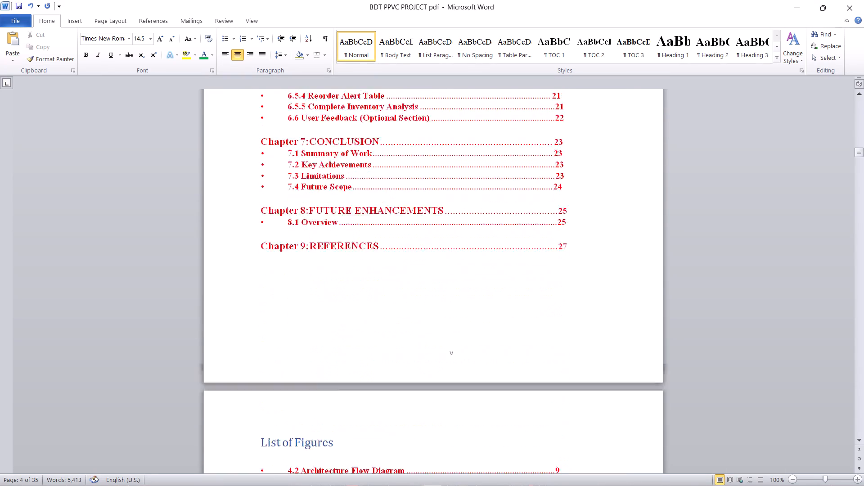
{"action": "scroll", "coordinate": [658, 328], "scroll_direction": "down", "scroll_amount": 17}
{"action": "scroll", "coordinate": [656, 324], "scroll_direction": "down", "scroll_amount": 19}
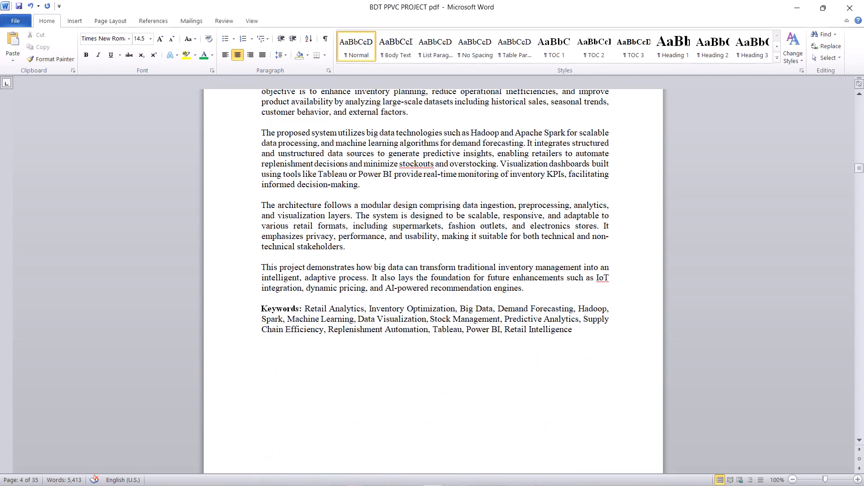
{"action": "scroll", "coordinate": [652, 320], "scroll_direction": "down", "scroll_amount": 20}
{"action": "scroll", "coordinate": [652, 320], "scroll_direction": "down", "scroll_amount": 18}
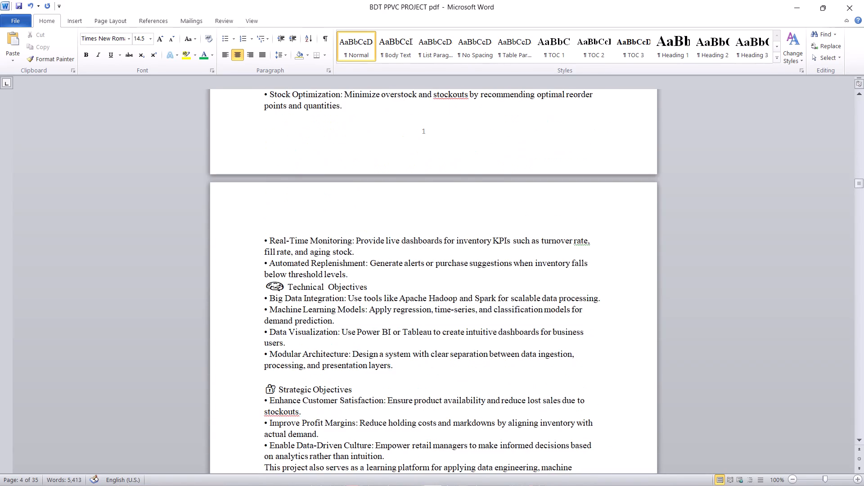
{"action": "scroll", "coordinate": [652, 319], "scroll_direction": "down", "scroll_amount": 18}
{"action": "scroll", "coordinate": [652, 319], "scroll_direction": "down", "scroll_amount": 18}
{"action": "scroll", "coordinate": [652, 319], "scroll_direction": "down", "scroll_amount": 10}
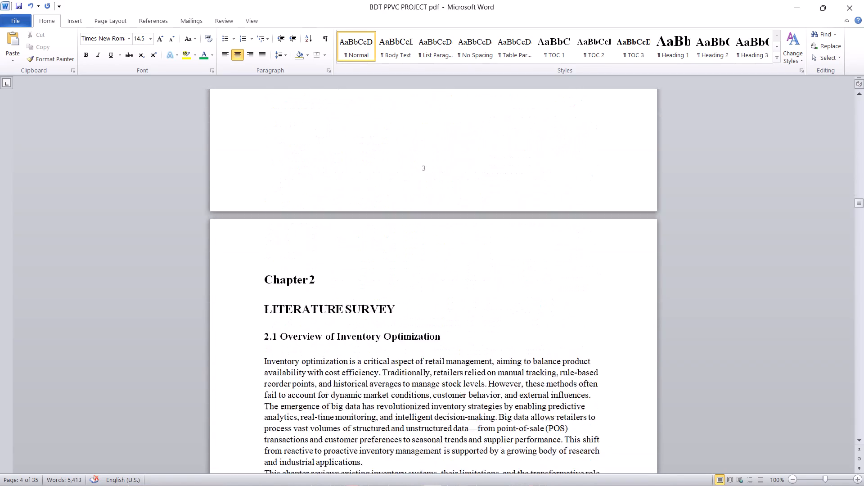
Skim the report from Chapter 2, Literature Survey, through the diagrams, source code and testing sections to the end of the reference list.
{"action": "scroll", "coordinate": [652, 319], "scroll_direction": "up", "scroll_amount": 1}
{"action": "scroll", "coordinate": [652, 319], "scroll_direction": "down", "scroll_amount": 19}
{"action": "middle_click_drag", "start_coordinate": [636, 330], "coordinate": [627, 402]}
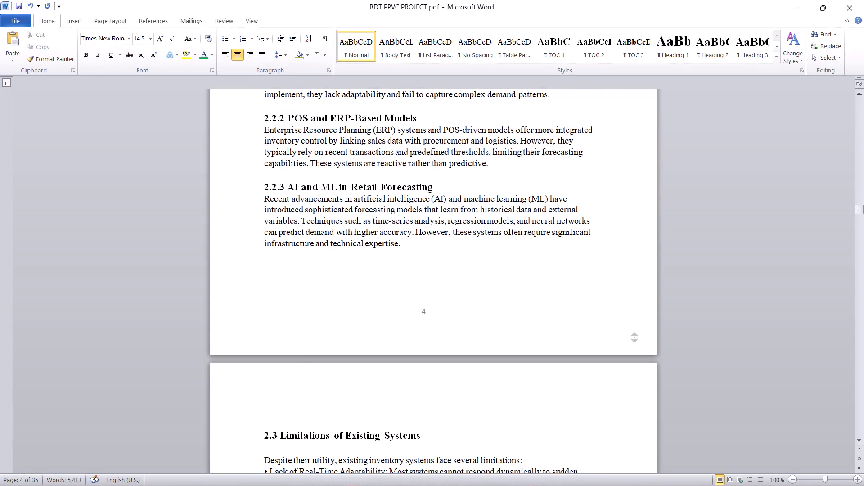
{"action": "middle_click_drag", "start_coordinate": [627, 402], "coordinate": [621, 431]}
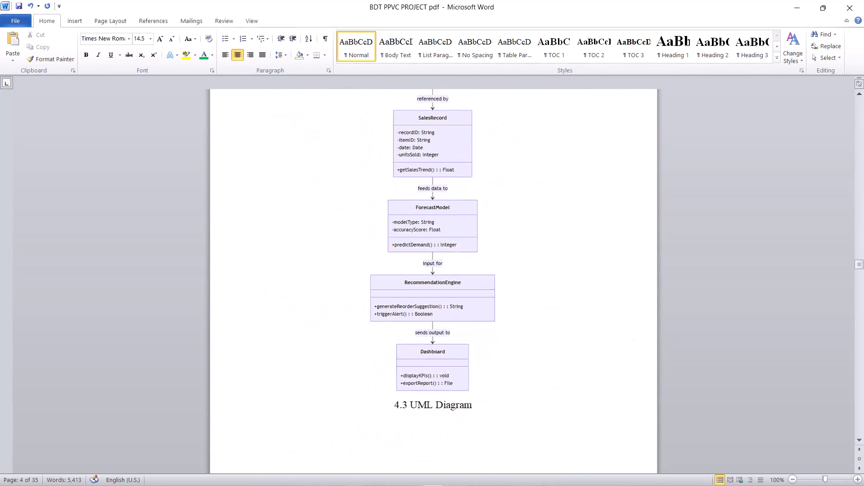
{"action": "middle_click_drag", "start_coordinate": [621, 431], "coordinate": [621, 431]}
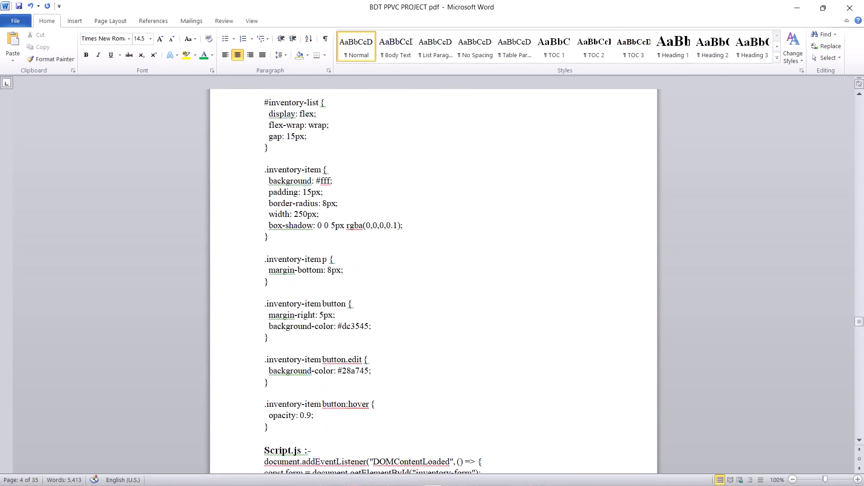
{"action": "middle_click_drag", "start_coordinate": [621, 431], "coordinate": [621, 433]}
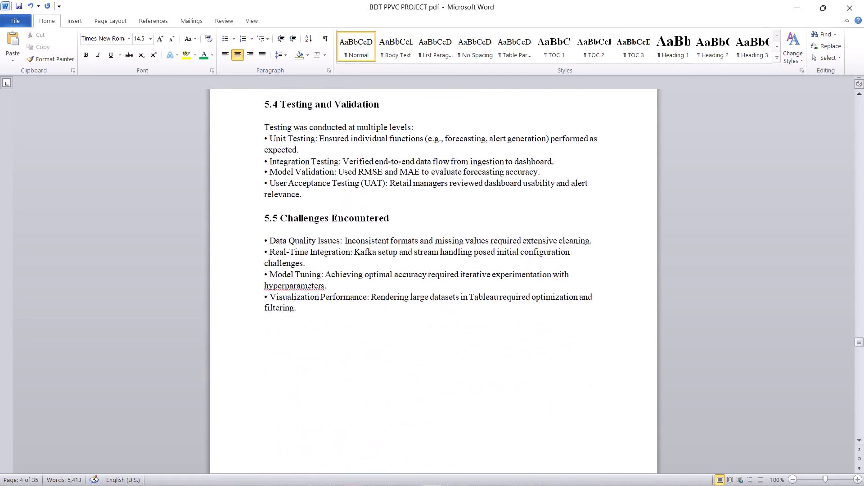
{"action": "middle_click_drag", "start_coordinate": [621, 433], "coordinate": [622, 444]}
{"action": "scroll", "coordinate": [622, 444], "scroll_direction": "down", "scroll_amount": 1}
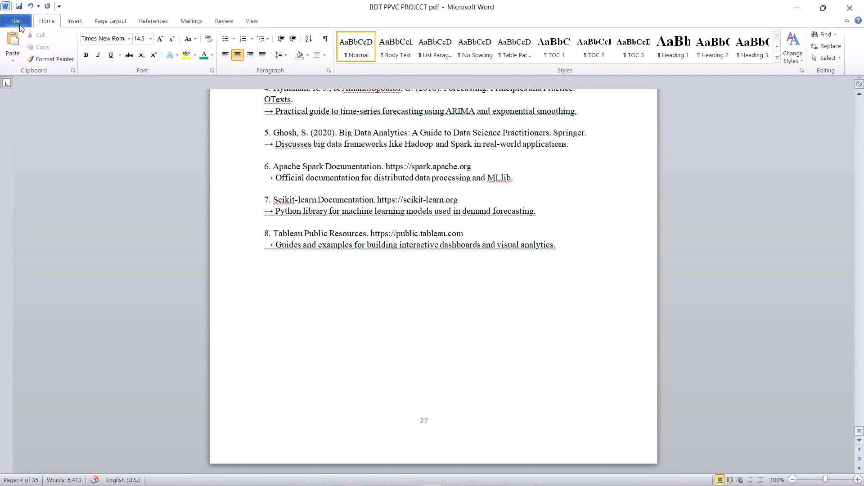
Save the report to the Desktop as a PDF named Final BDT ppvc.
{"action": "left_click", "coordinate": [18, 18]}
{"action": "left_click", "coordinate": [58, 60]}
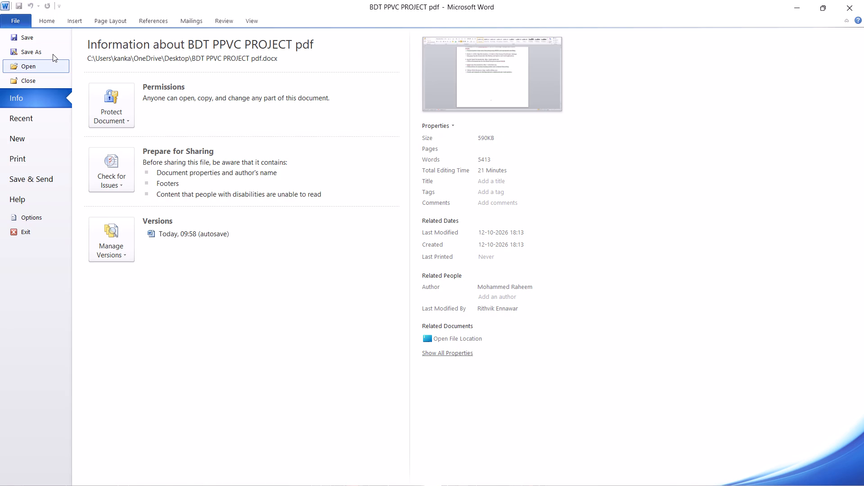
{"action": "left_click", "coordinate": [53, 54]}
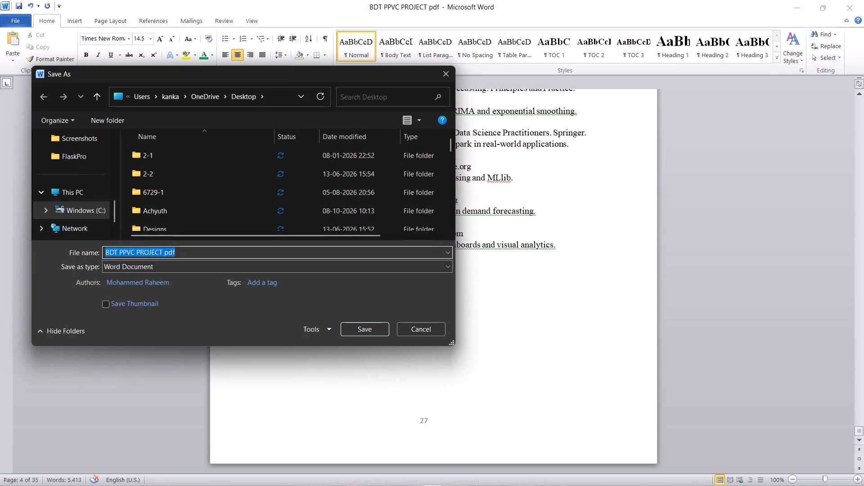
{"action": "key", "text": "BackSpace"}
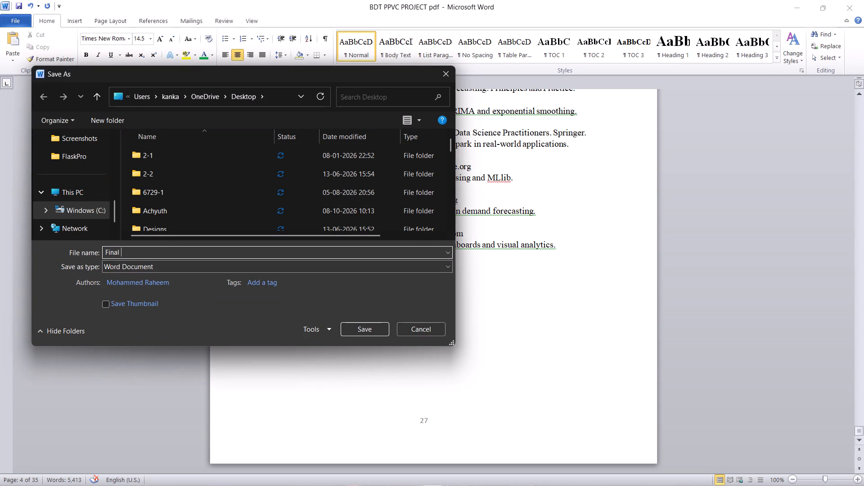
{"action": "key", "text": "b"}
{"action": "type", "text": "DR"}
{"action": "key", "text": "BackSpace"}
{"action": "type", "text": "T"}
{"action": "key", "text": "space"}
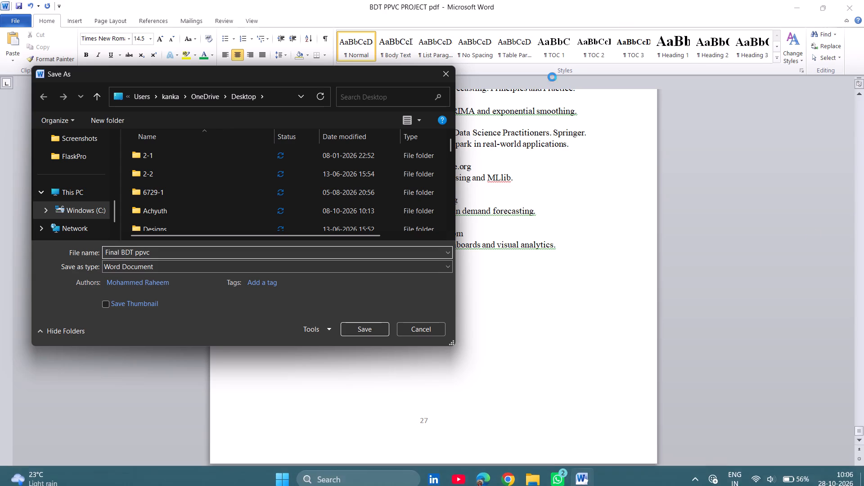
{"action": "scroll", "coordinate": [71, 184], "scroll_direction": "up", "scroll_amount": 7}
{"action": "left_click", "coordinate": [74, 194]}
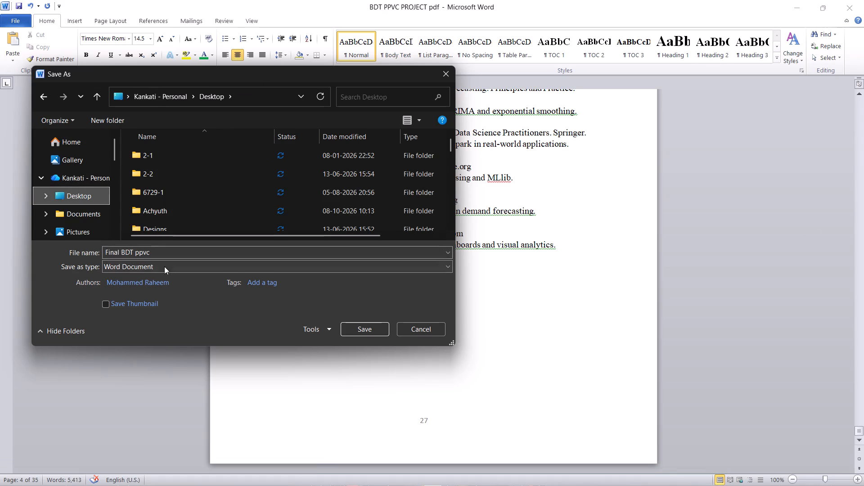
{"action": "left_click", "coordinate": [164, 266]}
{"action": "left_click", "coordinate": [147, 328]}
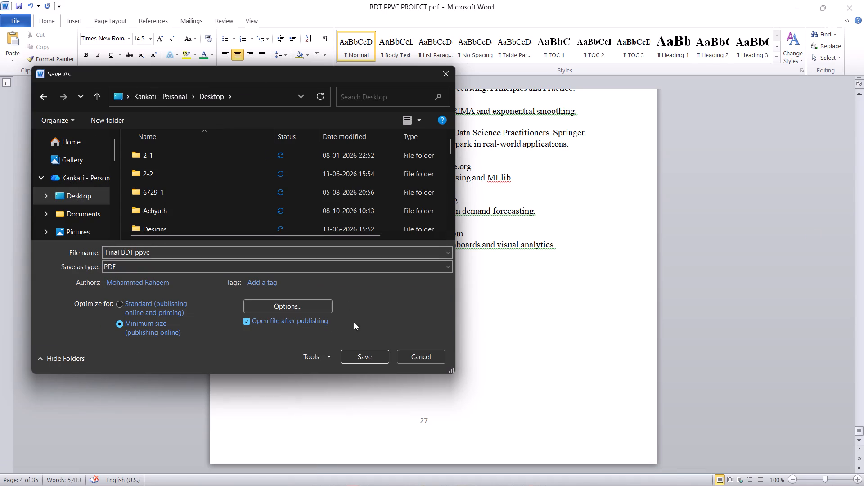
{"action": "left_click", "coordinate": [359, 357]}
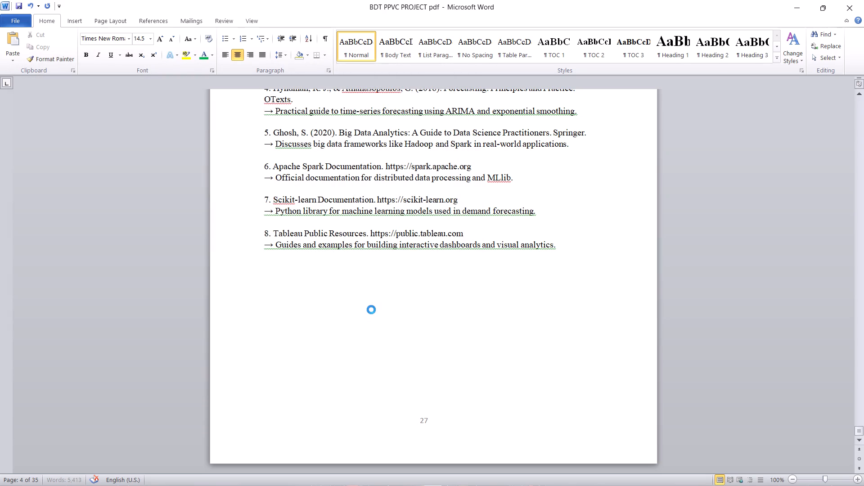
Save the BDT PPVC PROJECT pdf document.
{"action": "key", "text": "ctrl+s"}
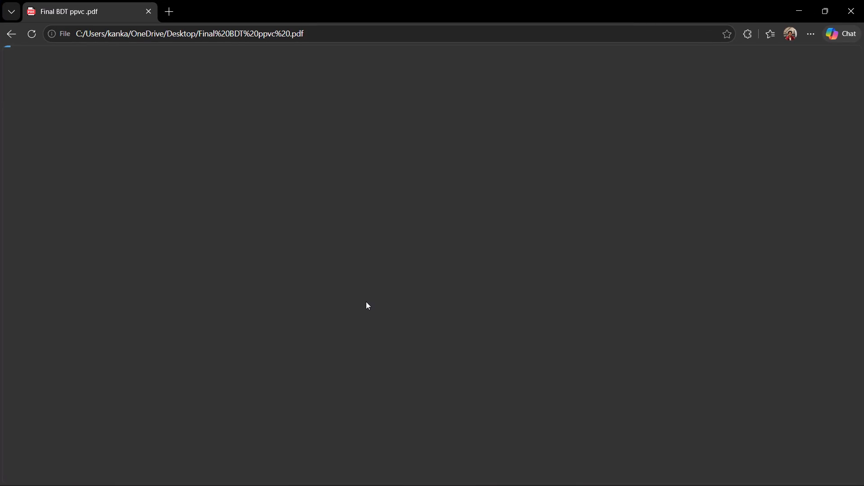
Check the student list and Head of the Department's name on the front pages of the Final BDT ppvc PDF, and close it.
{"action": "scroll", "coordinate": [392, 259], "scroll_direction": "down", "scroll_amount": 8}
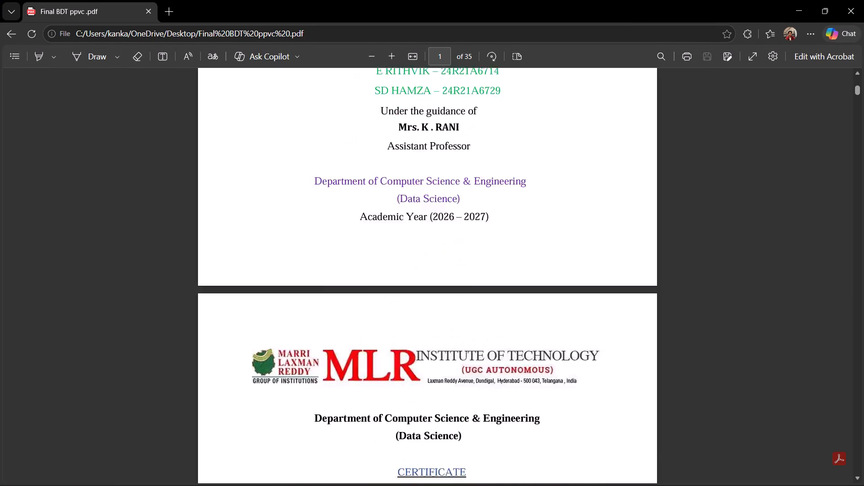
{"action": "scroll", "coordinate": [393, 259], "scroll_direction": "down", "scroll_amount": 4}
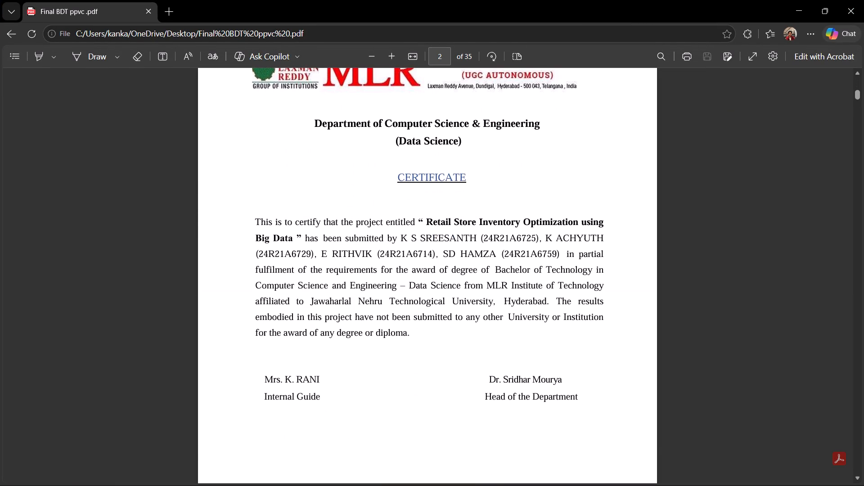
{"action": "scroll", "coordinate": [394, 259], "scroll_direction": "down", "scroll_amount": 12}
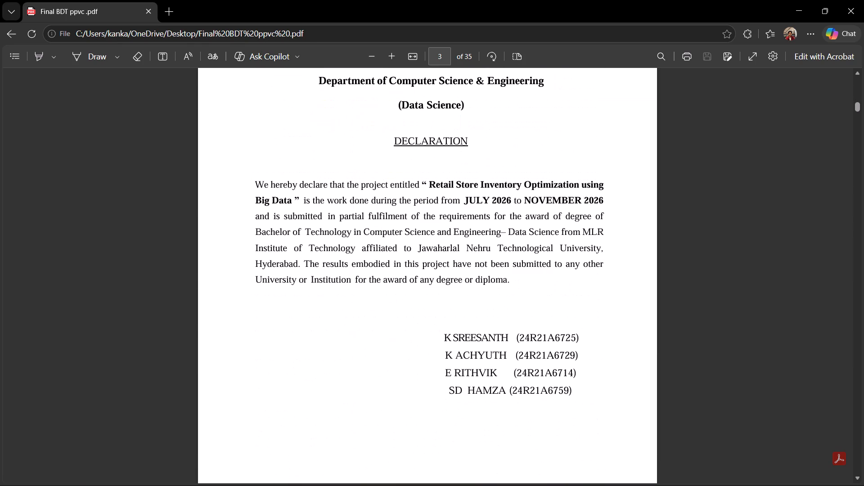
{"action": "scroll", "coordinate": [394, 259], "scroll_direction": "down", "scroll_amount": 14}
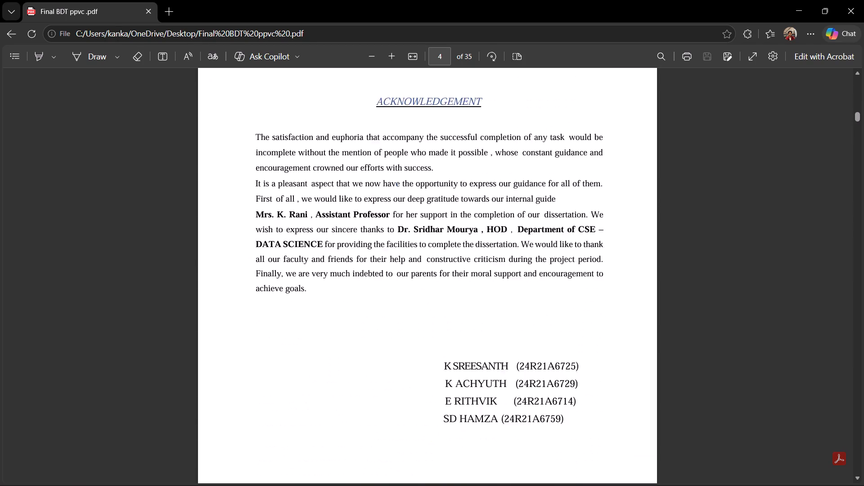
{"action": "scroll", "coordinate": [394, 259], "scroll_direction": "down", "scroll_amount": 9}
{"action": "left_click", "coordinate": [863, 0]}
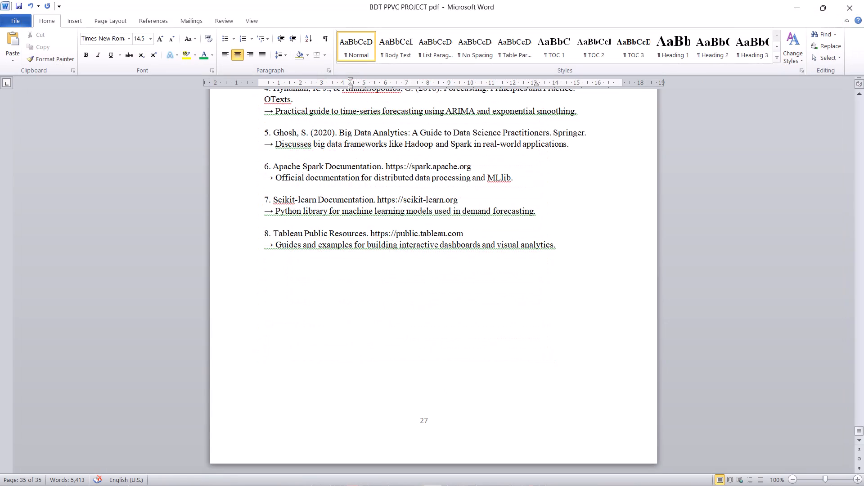
Save the BDT PPVC PROJECT pdf document again and close it.
{"action": "key", "text": "ctrl+s"}
{"action": "left_click", "coordinate": [863, 0]}
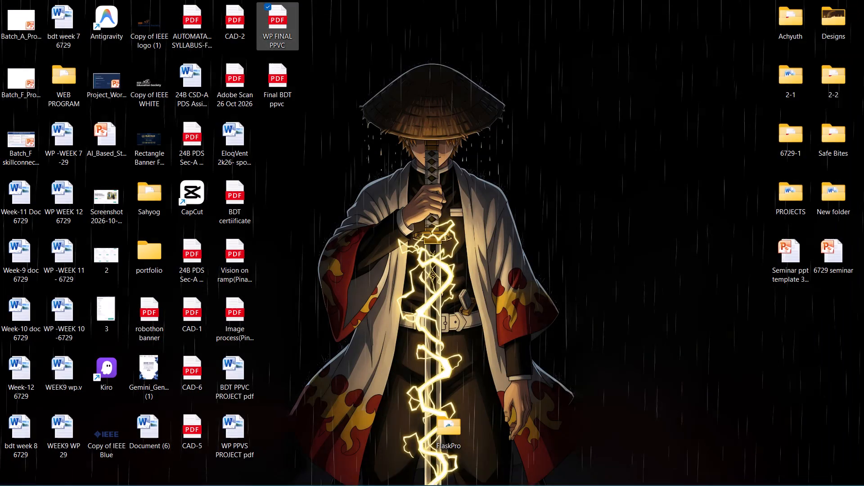
Check the title, Certificate, Declaration and Acknowledgement pages of the WP FINAL PPVC PDF for the student list and Head of the Department's name.
{"action": "double_click", "coordinate": [224, 434]}
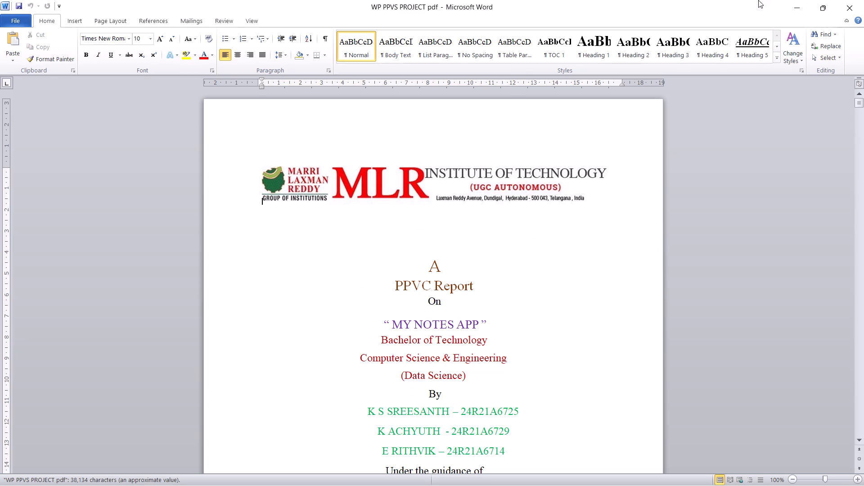
{"action": "left_click", "coordinate": [800, 0]}
{"action": "double_click", "coordinate": [264, 18]}
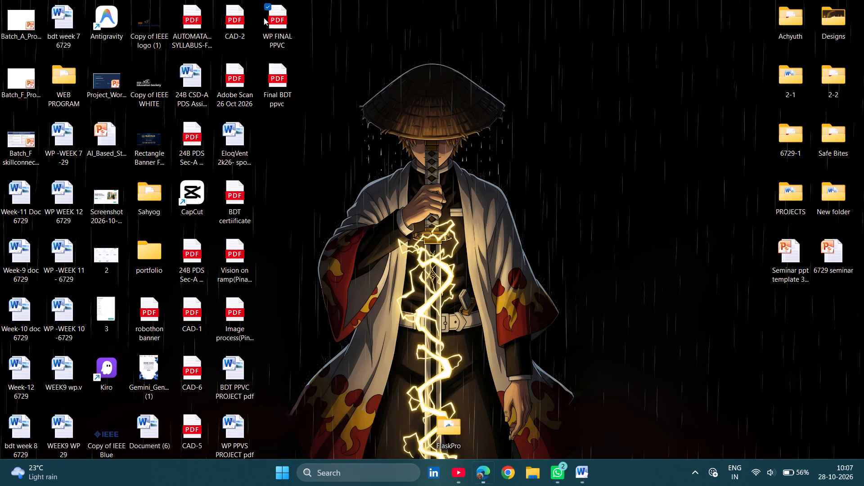
{"action": "scroll", "coordinate": [276, 287], "scroll_direction": "down", "scroll_amount": 1}
{"action": "scroll", "coordinate": [279, 301], "scroll_direction": "up", "scroll_amount": 14}
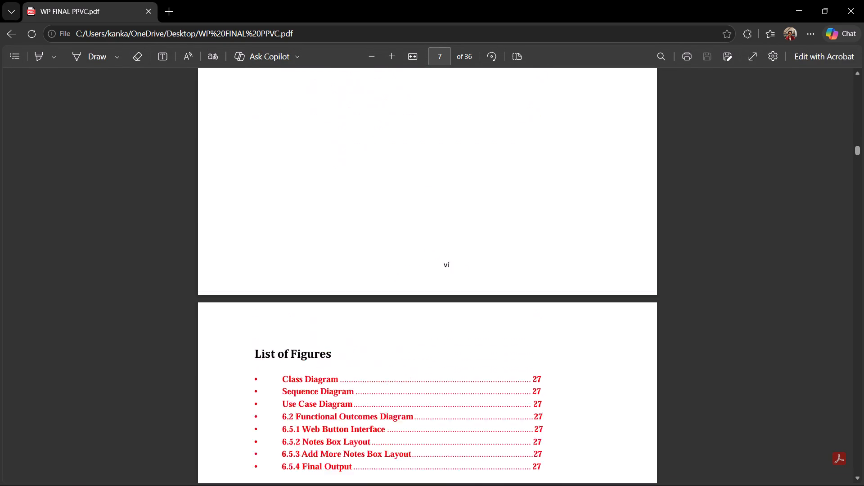
{"action": "left_click_drag", "start_coordinate": [856, 147], "coordinate": [859, 56]}
{"action": "scroll", "coordinate": [446, 315], "scroll_direction": "down", "scroll_amount": 1}
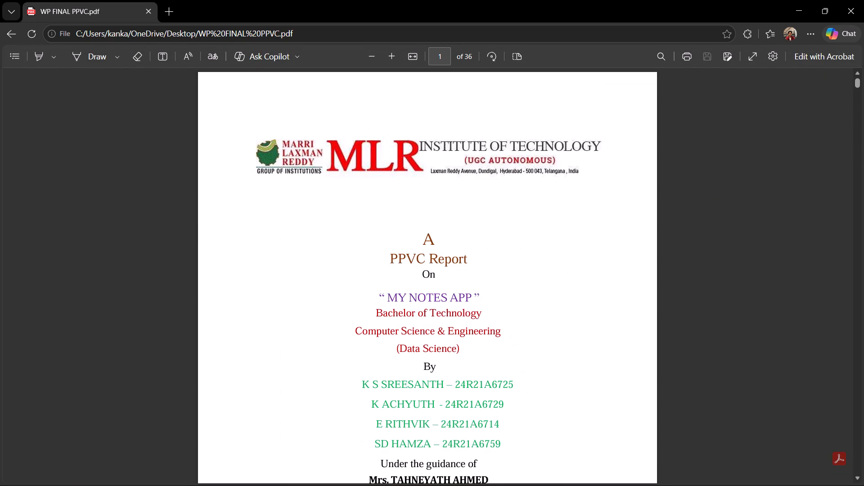
{"action": "scroll", "coordinate": [446, 315], "scroll_direction": "down", "scroll_amount": 10}
{"action": "scroll", "coordinate": [446, 315], "scroll_direction": "up", "scroll_amount": 1}
{"action": "scroll", "coordinate": [446, 315], "scroll_direction": "down", "scroll_amount": 2}
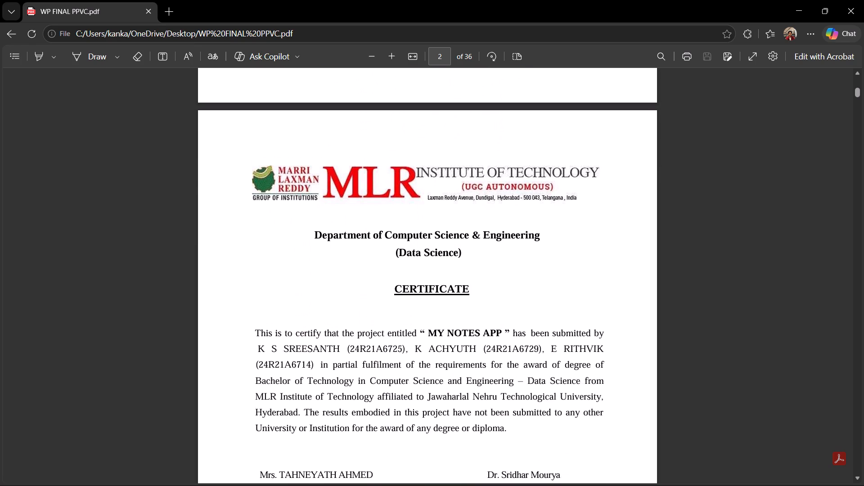
{"action": "scroll", "coordinate": [446, 315], "scroll_direction": "down", "scroll_amount": 1}
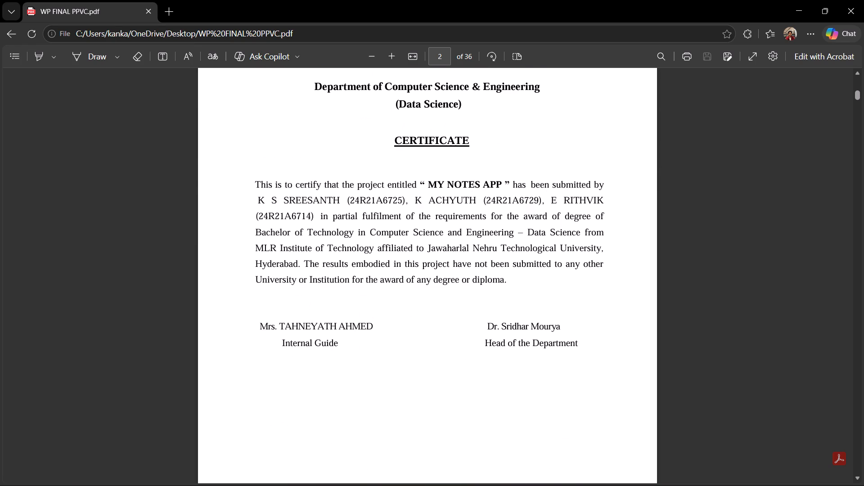
{"action": "scroll", "coordinate": [420, 213], "scroll_direction": "down", "scroll_amount": 6}
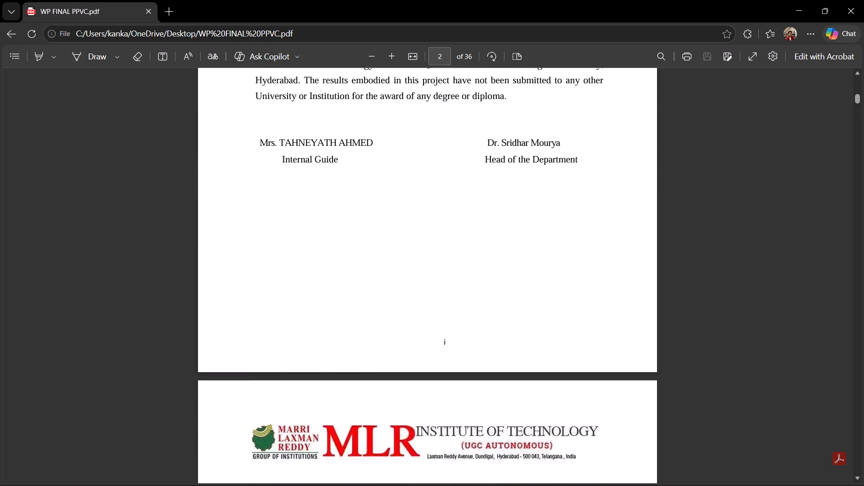
{"action": "scroll", "coordinate": [418, 212], "scroll_direction": "down", "scroll_amount": 3}
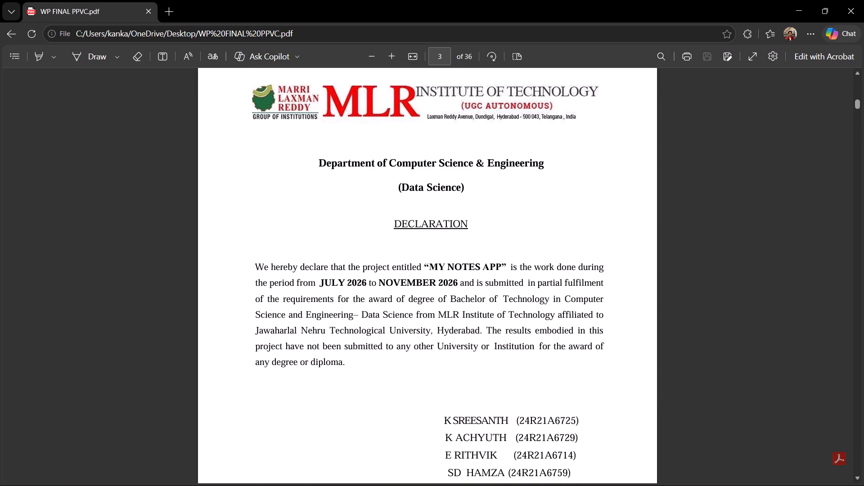
{"action": "scroll", "coordinate": [393, 311], "scroll_direction": "down", "scroll_amount": 11}
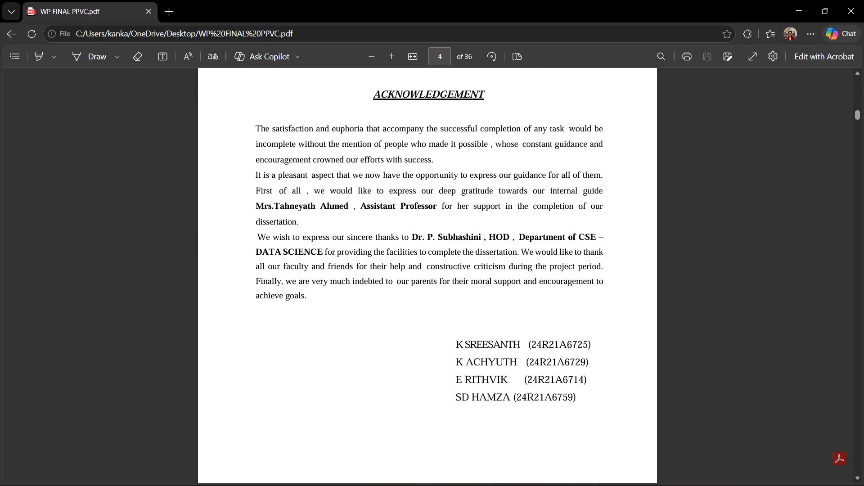
{"action": "left_click", "coordinate": [863, 0]}
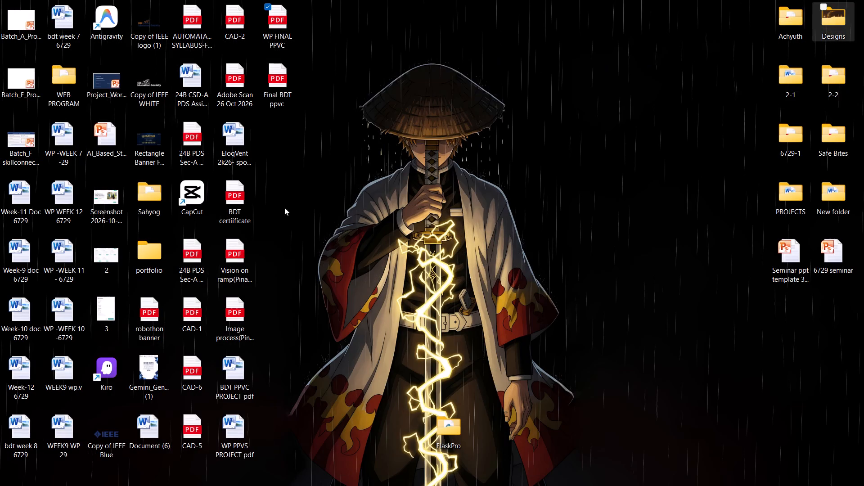
Open the WP PPVS PROJECT pdf document and add the fourth student's name and roll number below the third student on the title page.
{"action": "double_click", "coordinate": [231, 438]}
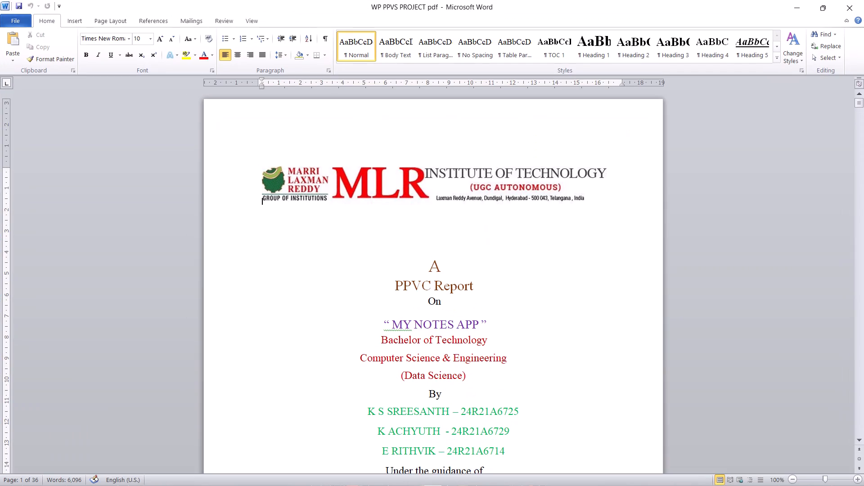
{"action": "scroll", "coordinate": [333, 361], "scroll_direction": "down", "scroll_amount": 5}
{"action": "left_click", "coordinate": [512, 312]}
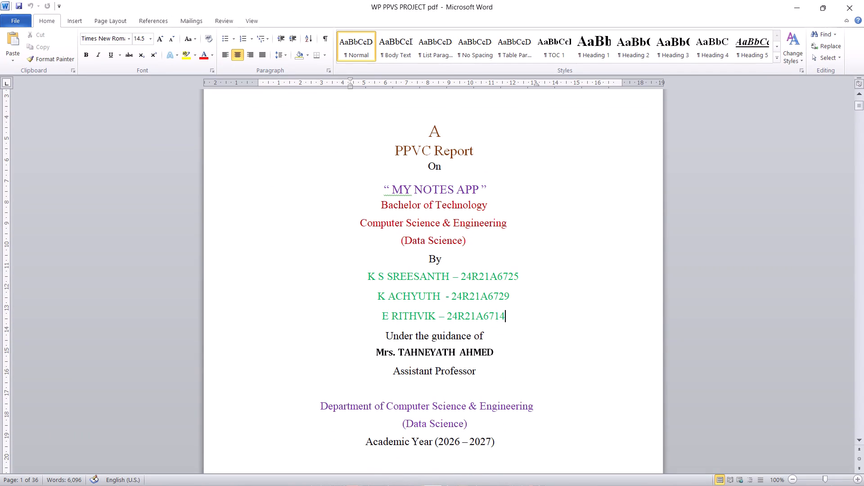
{"action": "key", "text": "Return"}
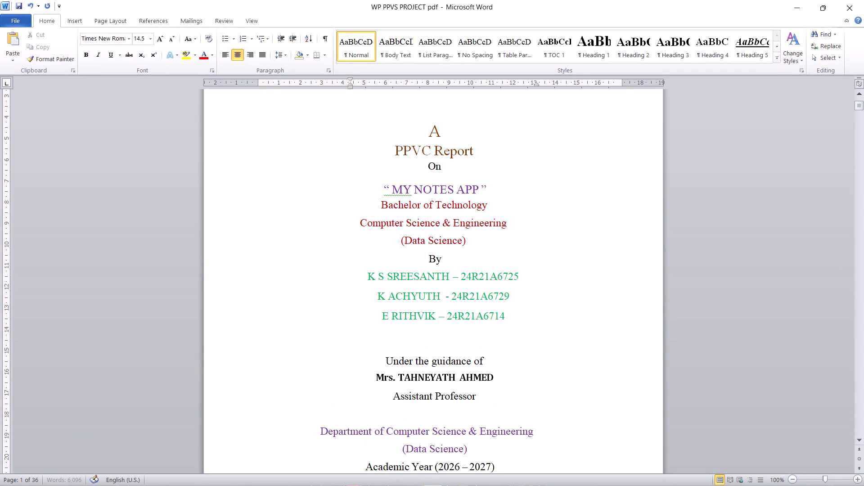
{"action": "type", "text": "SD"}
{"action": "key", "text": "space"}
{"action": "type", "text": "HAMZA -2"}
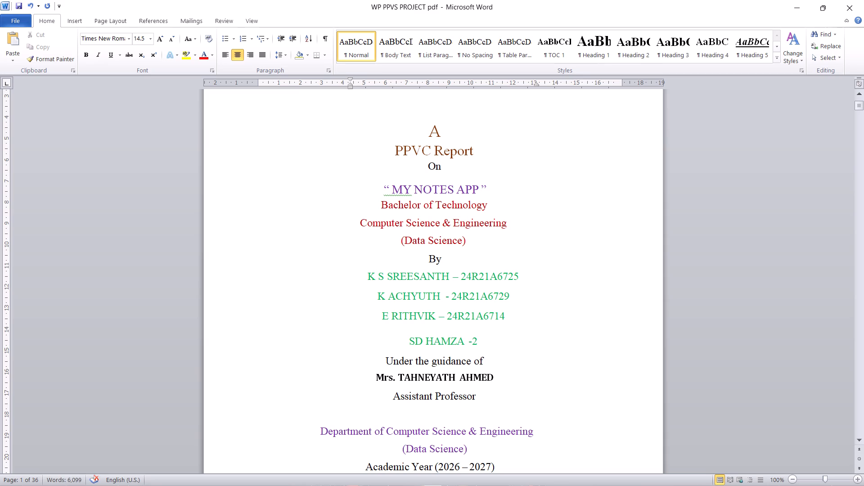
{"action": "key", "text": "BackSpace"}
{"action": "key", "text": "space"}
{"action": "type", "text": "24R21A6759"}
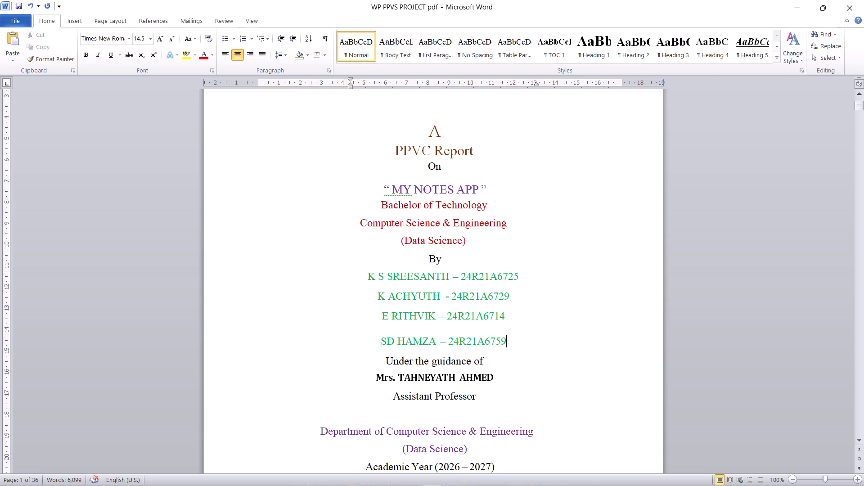
Remove the space before the paragraph for the fourth student's line on the title page.
{"action": "left_click_drag", "start_coordinate": [508, 340], "coordinate": [348, 337]}
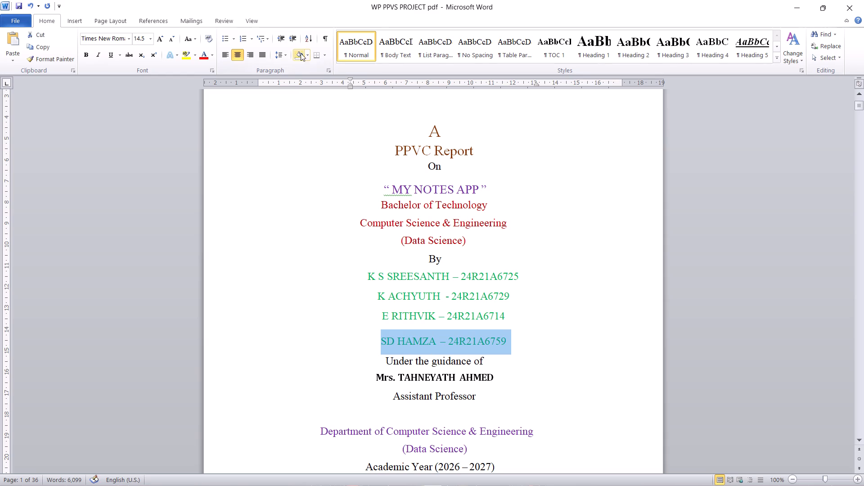
{"action": "left_click", "coordinate": [283, 52]}
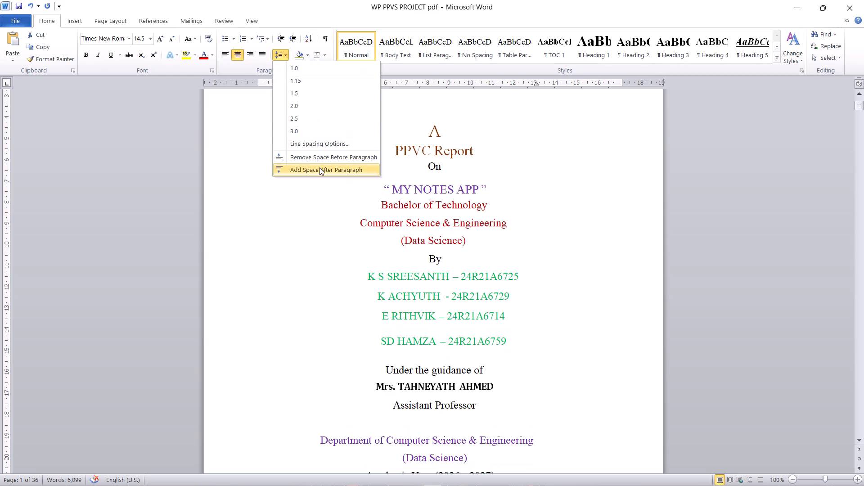
{"action": "left_click", "coordinate": [318, 160]}
{"action": "left_click", "coordinate": [320, 346]}
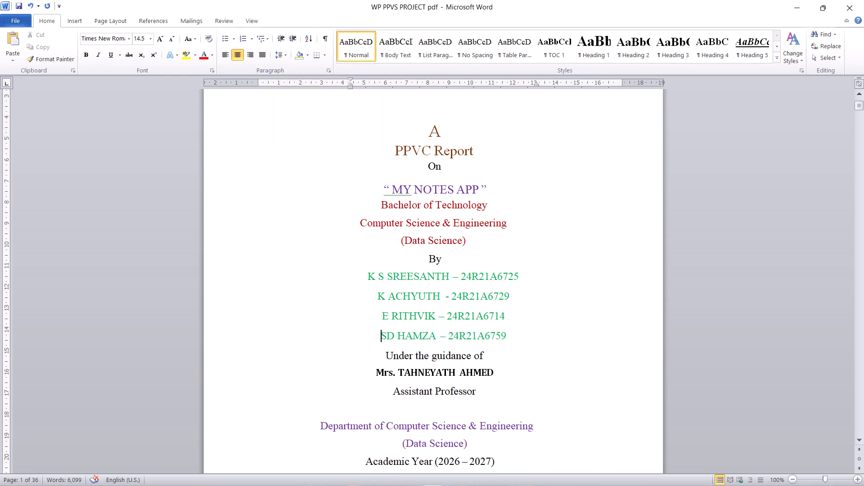
Add a comma after the third student's roll number in the Certificate text.
{"action": "scroll", "coordinate": [437, 352], "scroll_direction": "down", "scroll_amount": 20}
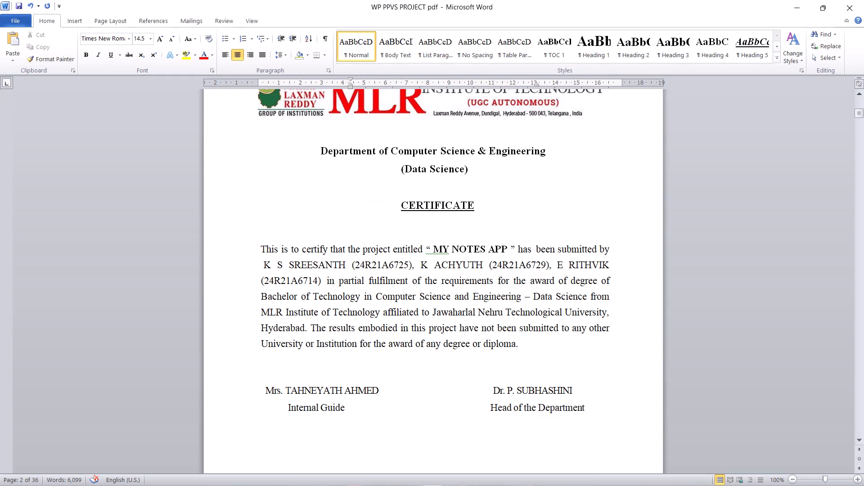
{"action": "left_click", "coordinate": [323, 279]}
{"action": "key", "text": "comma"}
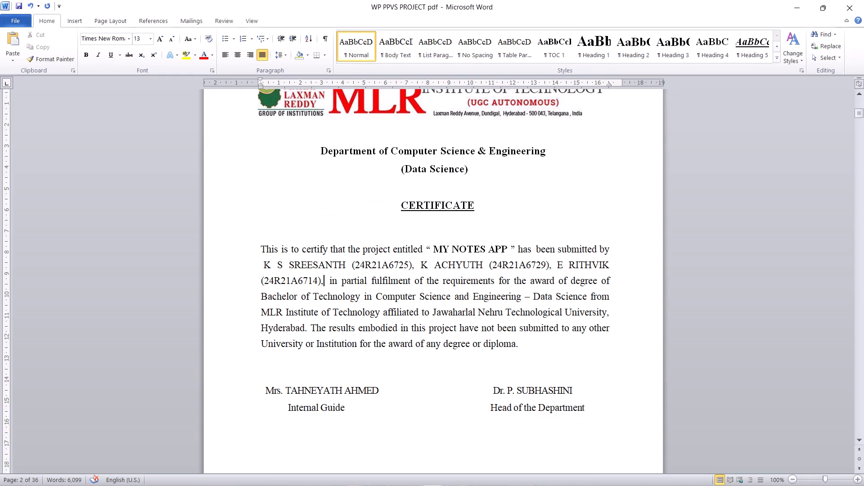
Add the fourth student's name with the roll number in parentheses after the third student in the Certificate text.
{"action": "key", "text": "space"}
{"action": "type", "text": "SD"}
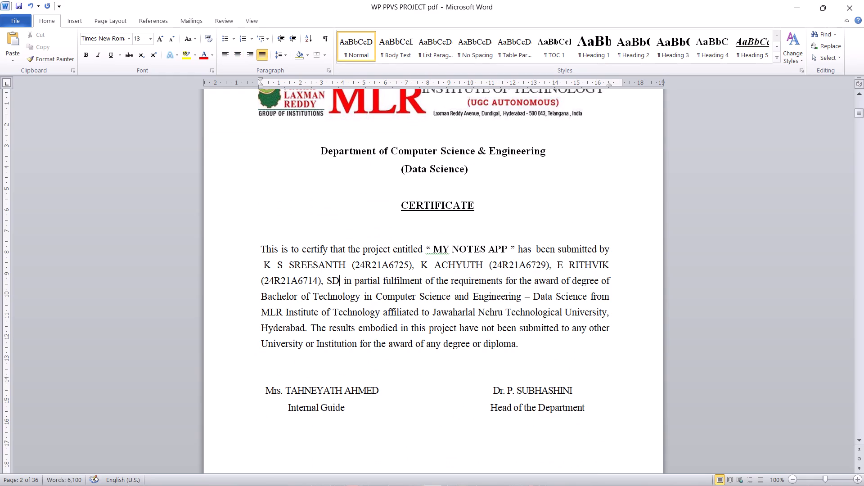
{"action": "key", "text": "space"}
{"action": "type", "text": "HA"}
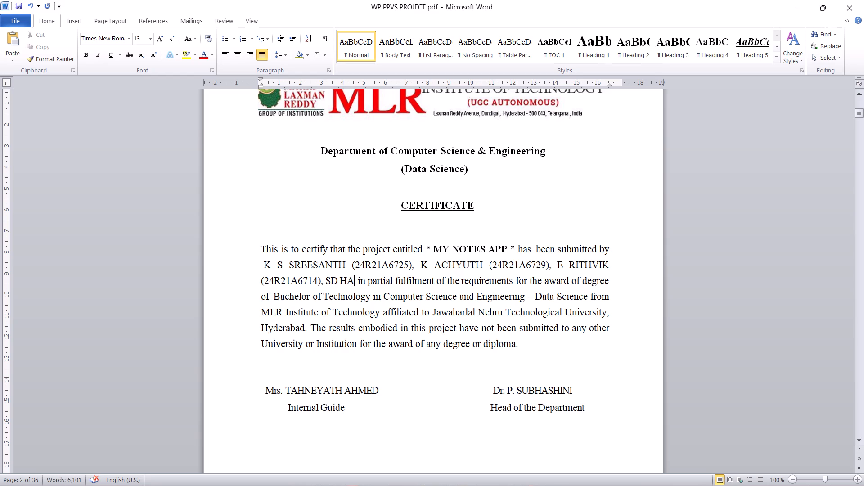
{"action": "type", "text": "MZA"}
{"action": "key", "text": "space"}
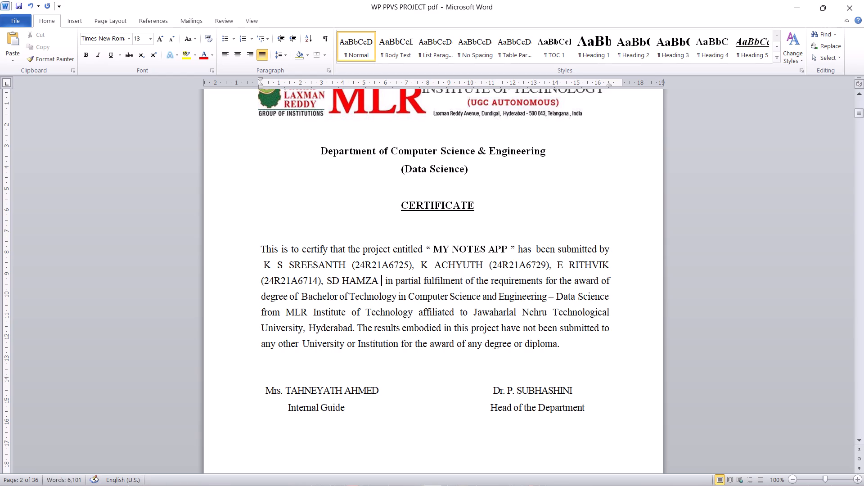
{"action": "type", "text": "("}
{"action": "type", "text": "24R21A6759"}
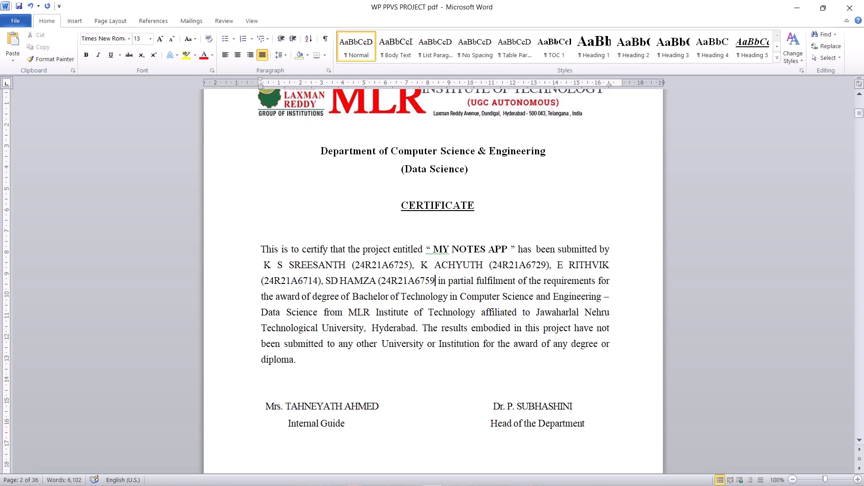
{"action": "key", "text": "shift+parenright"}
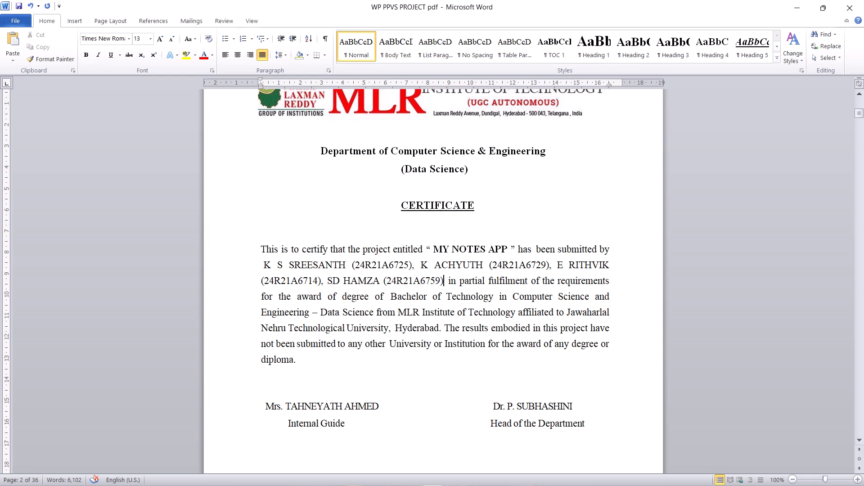
Replace the Head of the Department's name in the Certificate signature block with the new department head's name.
{"action": "scroll", "coordinate": [433, 369], "scroll_direction": "down", "scroll_amount": 2}
{"action": "left_click", "coordinate": [574, 351]}
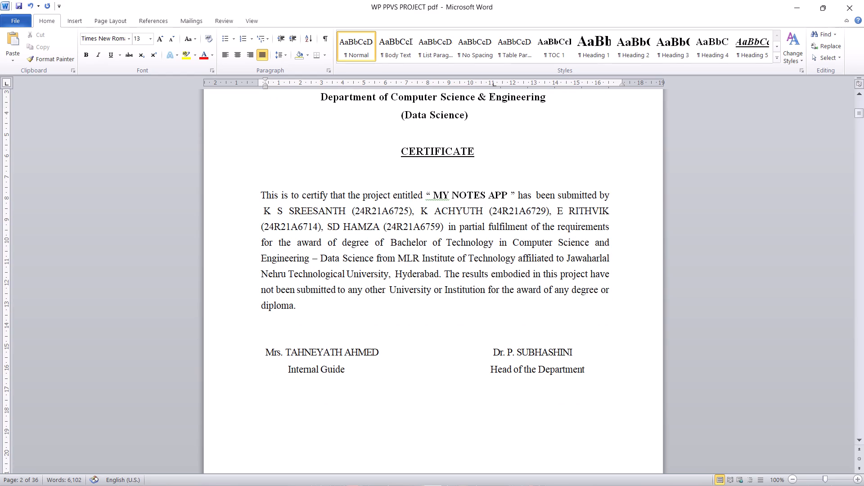
{"action": "key", "text": "BackSpace"}
{"action": "key", "text": "BackSpace"}
{"action": "key", "text": "BackSpace"}
{"action": "key", "text": "BackSpace"}
{"action": "key", "text": "BackSpace"}
{"action": "key", "text": "BackSpace"}
{"action": "key", "text": "BackSpace"}
{"action": "key", "text": "BackSpace"}
{"action": "key", "text": "BackSpace"}
{"action": "key", "text": "BackSpace"}
{"action": "key", "text": "BackSpace"}
{"action": "key", "text": "BackSpace"}
{"action": "key", "text": "BackSpace"}
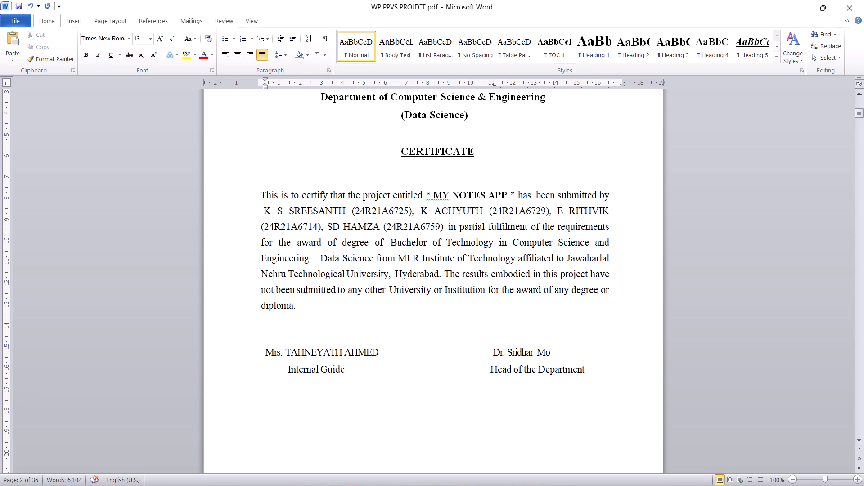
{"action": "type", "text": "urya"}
Add a line with the fourth student's name and roll number below the third student on the Declaration page.
{"action": "scroll", "coordinate": [463, 290], "scroll_direction": "down", "scroll_amount": 7}
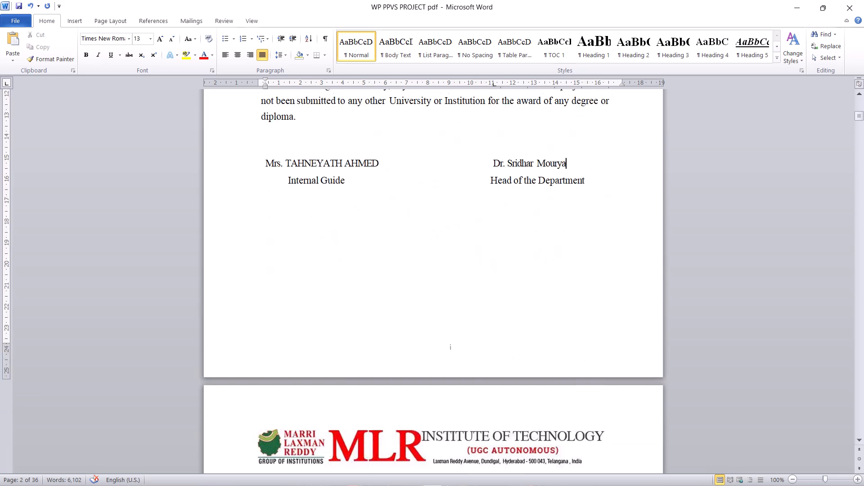
{"action": "scroll", "coordinate": [460, 291], "scroll_direction": "down", "scroll_amount": 12}
{"action": "scroll", "coordinate": [416, 318], "scroll_direction": "down", "scroll_amount": 9}
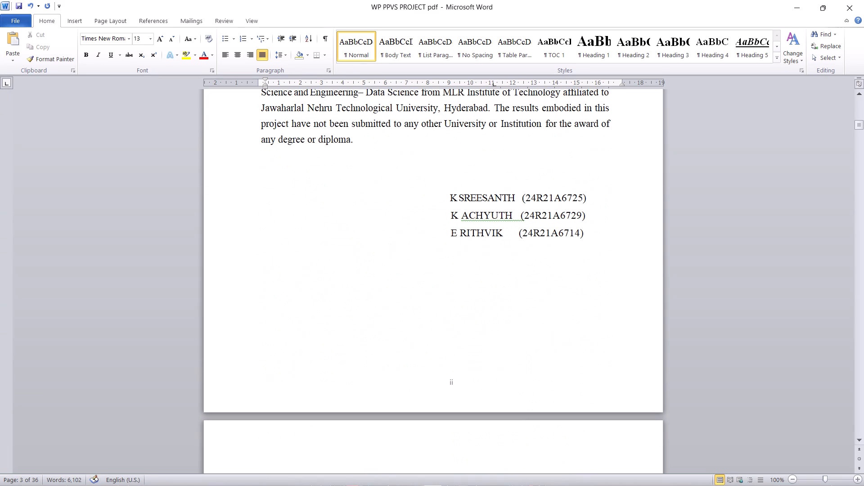
{"action": "left_click", "coordinate": [586, 229]}
{"action": "key", "text": "Return"}
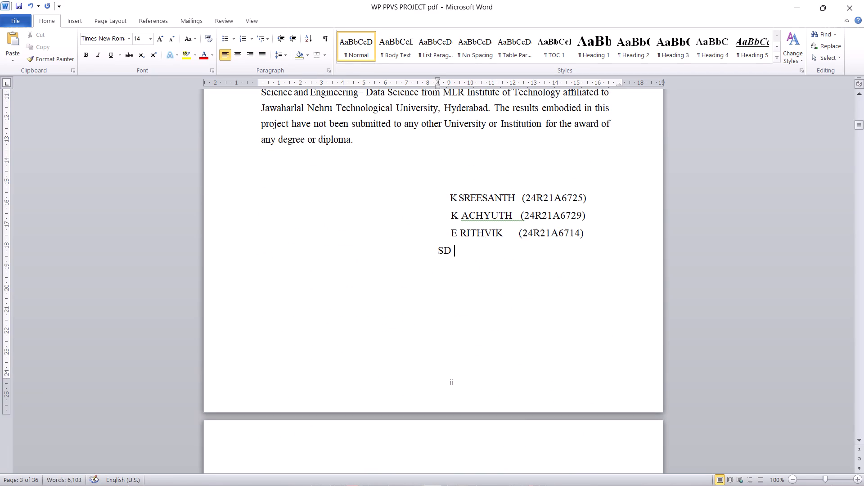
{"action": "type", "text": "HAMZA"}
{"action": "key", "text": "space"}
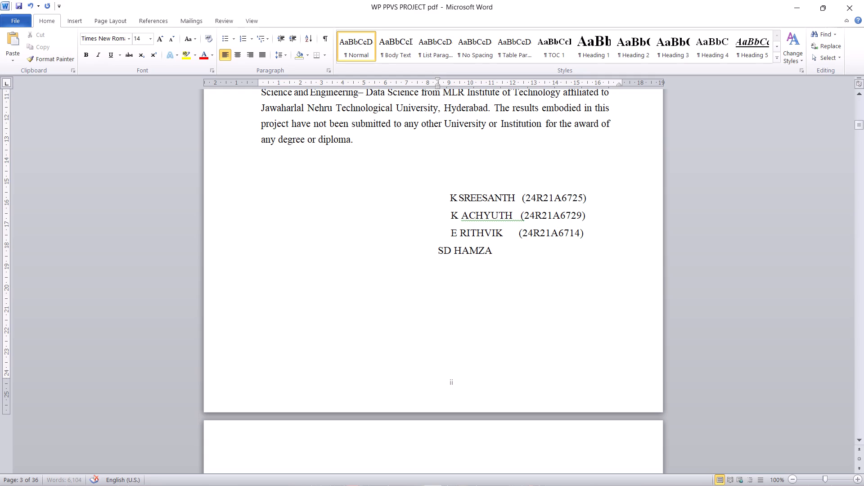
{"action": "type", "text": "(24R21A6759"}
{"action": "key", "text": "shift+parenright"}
Indent the fourth student's line on the Declaration page with leading spaces to align it with the names above.
{"action": "left_click", "coordinate": [433, 249]}
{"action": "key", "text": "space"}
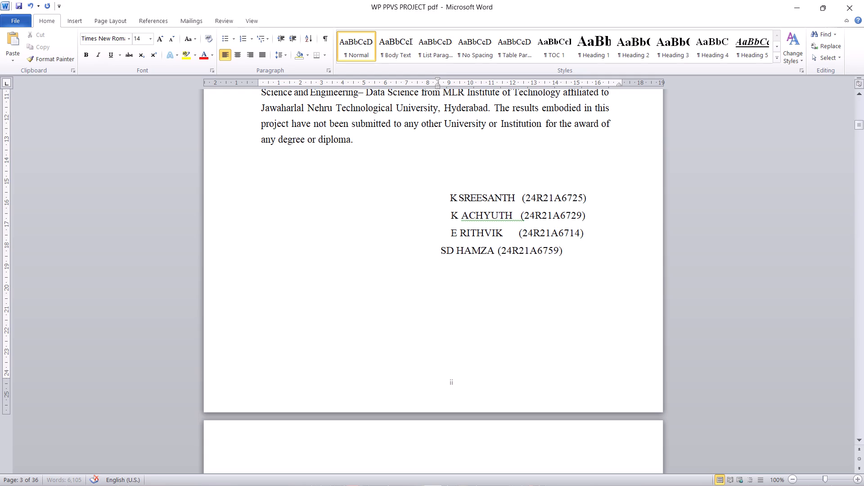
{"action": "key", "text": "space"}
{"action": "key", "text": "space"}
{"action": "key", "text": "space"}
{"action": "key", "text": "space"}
Replace the HOD's name in the Acknowledgement paragraph with the new department head's name, keeping the "Dr." title.
{"action": "scroll", "coordinate": [463, 275], "scroll_direction": "down", "scroll_amount": 14}
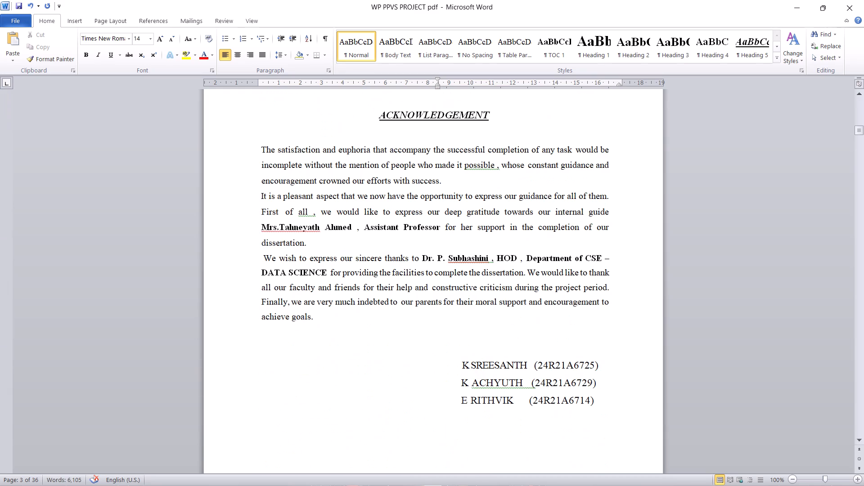
{"action": "left_click", "coordinate": [487, 257]}
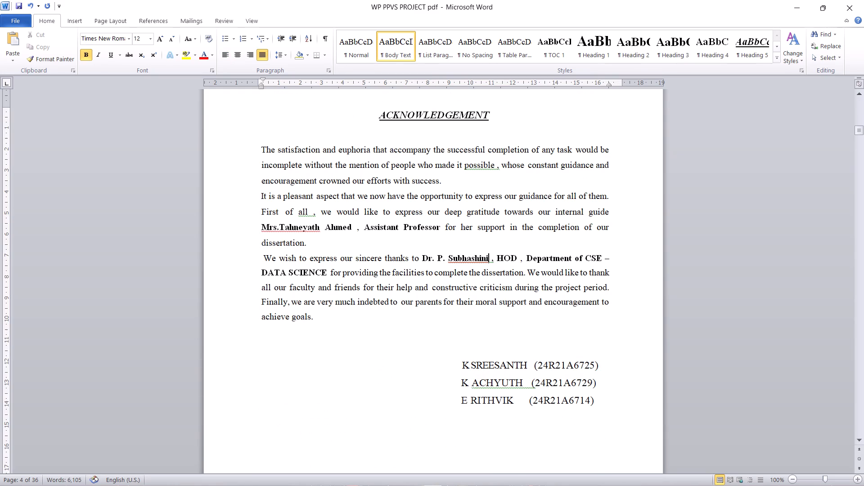
{"action": "key", "text": "BackSpace"}
{"action": "key", "text": "BackSpace"}
{"action": "key", "text": "BackSpace"}
{"action": "key", "text": "BackSpace"}
{"action": "key", "text": "BackSpace"}
{"action": "key", "text": "BackSpace"}
{"action": "key", "text": "BackSpace"}
{"action": "key", "text": "BackSpace"}
{"action": "key", "text": "BackSpace"}
{"action": "key", "text": "BackSpace"}
{"action": "key", "text": "BackSpace"}
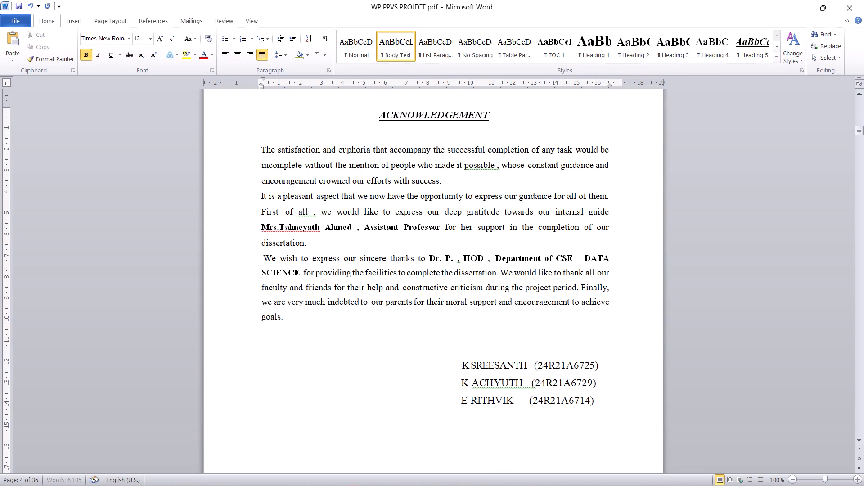
{"action": "key", "text": "BackSpace"}
{"action": "key", "text": "BackSpace"}
{"action": "key", "text": "BackSpace"}
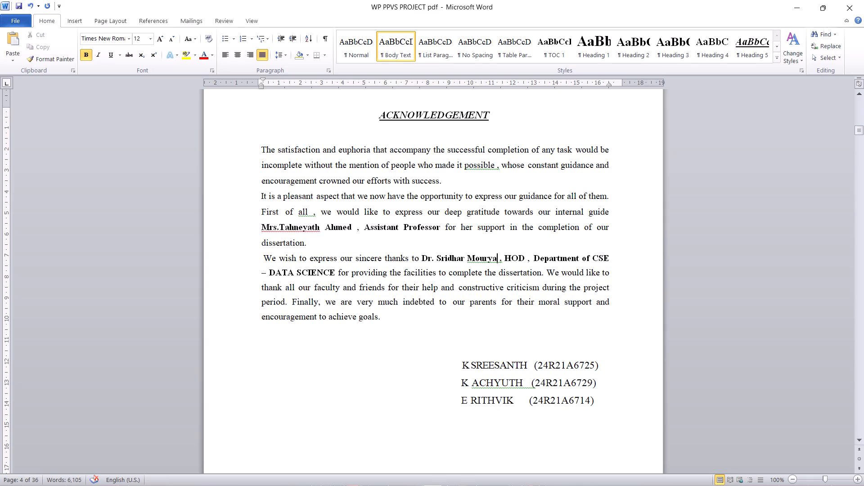
Add a line with the fourth student's name and roll number below the third student on the Acknowledgement page.
{"action": "left_click", "coordinate": [594, 400]}
{"action": "key", "text": "Return"}
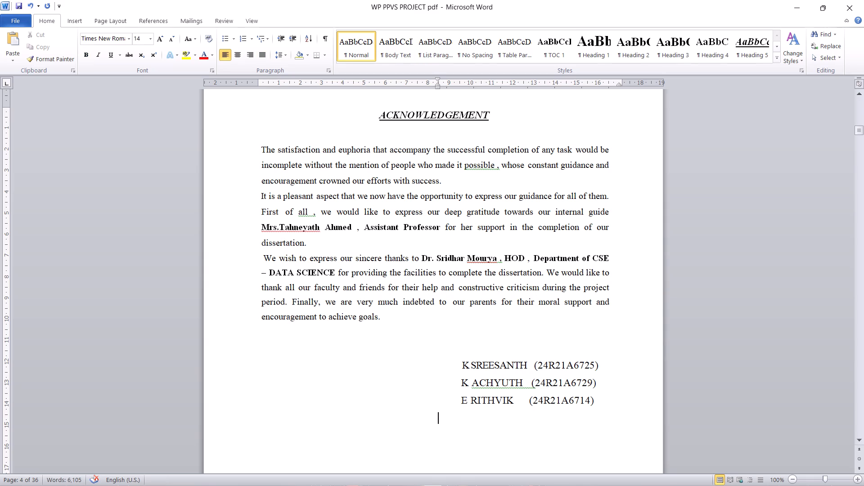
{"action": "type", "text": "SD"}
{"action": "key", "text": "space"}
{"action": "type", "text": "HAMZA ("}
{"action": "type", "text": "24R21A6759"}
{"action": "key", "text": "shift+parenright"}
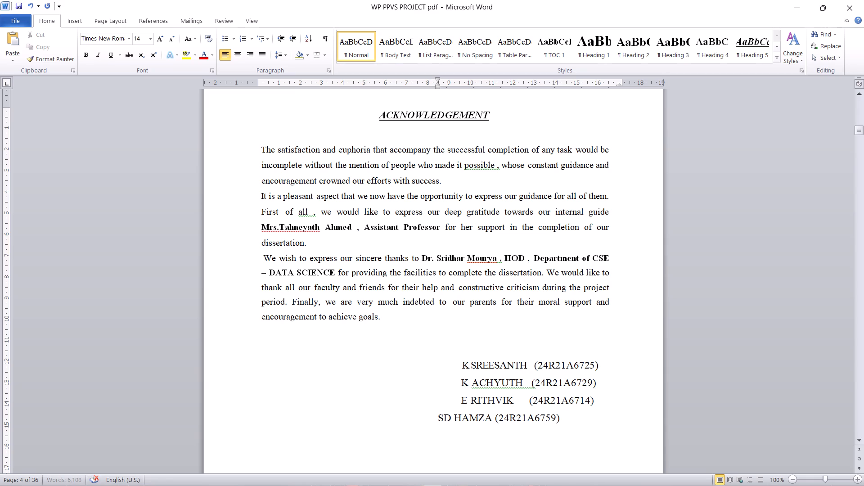
Indent the fourth student's line on the Acknowledgement page with leading spaces so it aligns with the names above.
{"action": "left_click", "coordinate": [437, 419]}
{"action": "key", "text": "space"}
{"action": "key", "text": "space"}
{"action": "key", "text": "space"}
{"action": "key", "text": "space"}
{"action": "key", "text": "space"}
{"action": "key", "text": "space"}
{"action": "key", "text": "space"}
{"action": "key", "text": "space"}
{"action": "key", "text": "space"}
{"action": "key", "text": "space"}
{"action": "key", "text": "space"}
{"action": "key", "text": "BackSpace"}
{"action": "key", "text": "BackSpace"}
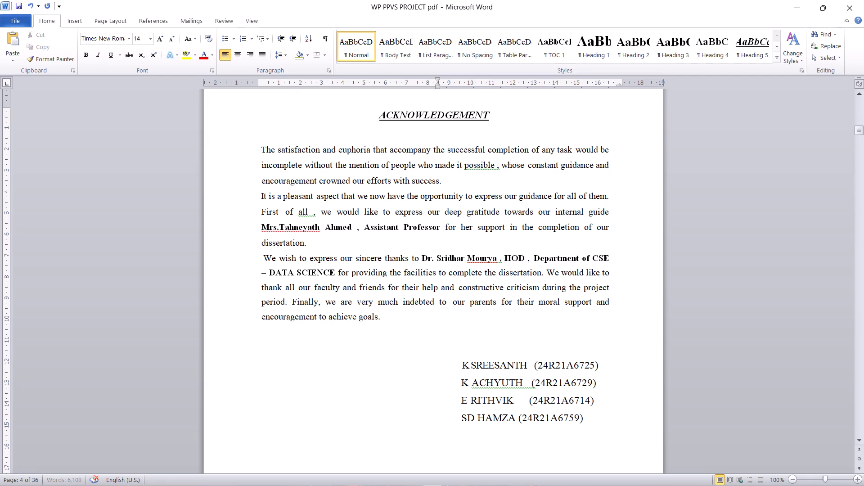
Adjust the spacing in the fourth student's line on the Acknowledgement page.
{"action": "key", "text": "BackSpace"}
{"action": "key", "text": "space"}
Examine the rest of the report, from the contents pages through the chapters to the references.
{"action": "scroll", "coordinate": [393, 335], "scroll_direction": "down", "scroll_amount": 16}
{"action": "scroll", "coordinate": [393, 333], "scroll_direction": "down", "scroll_amount": 20}
{"action": "scroll", "coordinate": [393, 333], "scroll_direction": "down", "scroll_amount": 6}
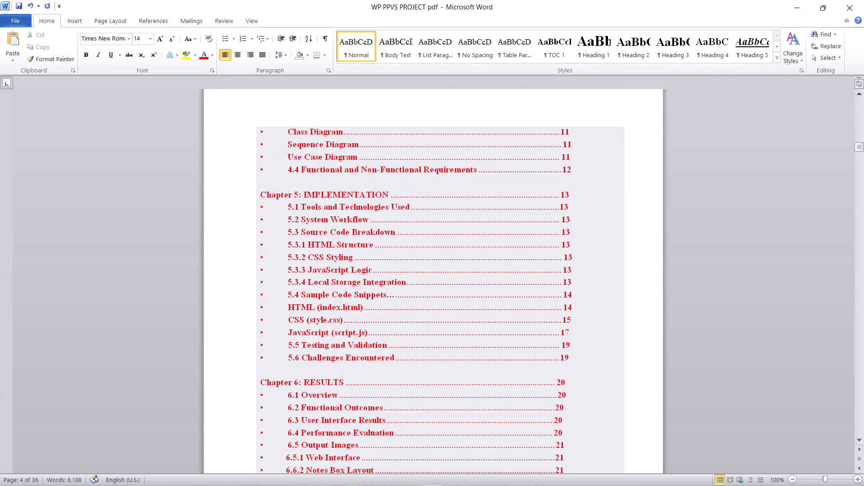
{"action": "scroll", "coordinate": [393, 332], "scroll_direction": "down", "scroll_amount": 8}
{"action": "scroll", "coordinate": [678, 296], "scroll_direction": "down", "scroll_amount": 1}
{"action": "middle_click", "coordinate": [650, 301]}
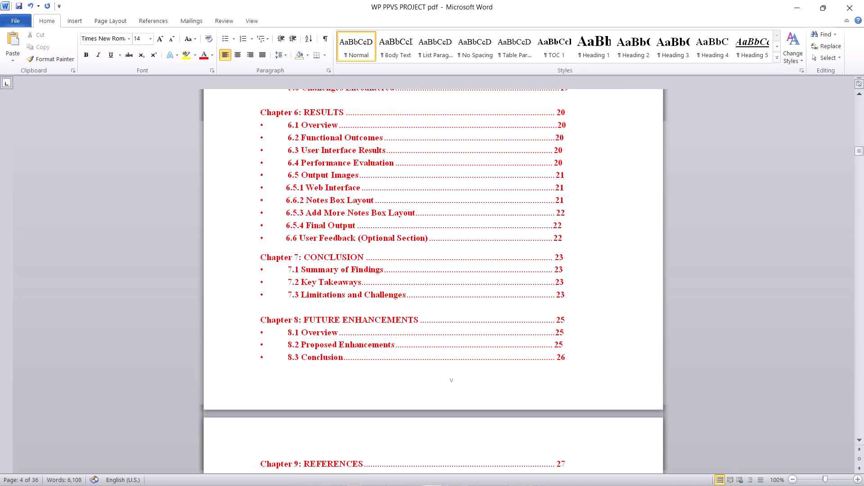
{"action": "scroll", "coordinate": [650, 301], "scroll_direction": "up", "scroll_amount": 1}
{"action": "middle_click_drag", "start_coordinate": [648, 303], "coordinate": [636, 401]}
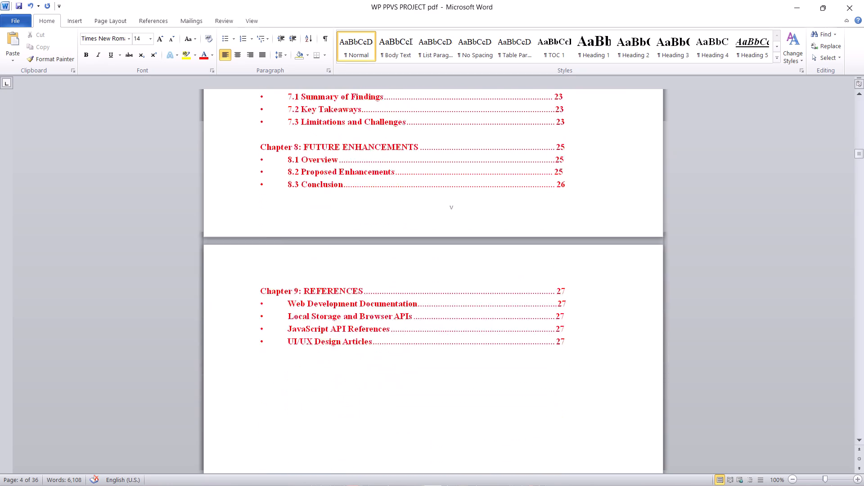
{"action": "middle_click_drag", "start_coordinate": [636, 401], "coordinate": [635, 414]}
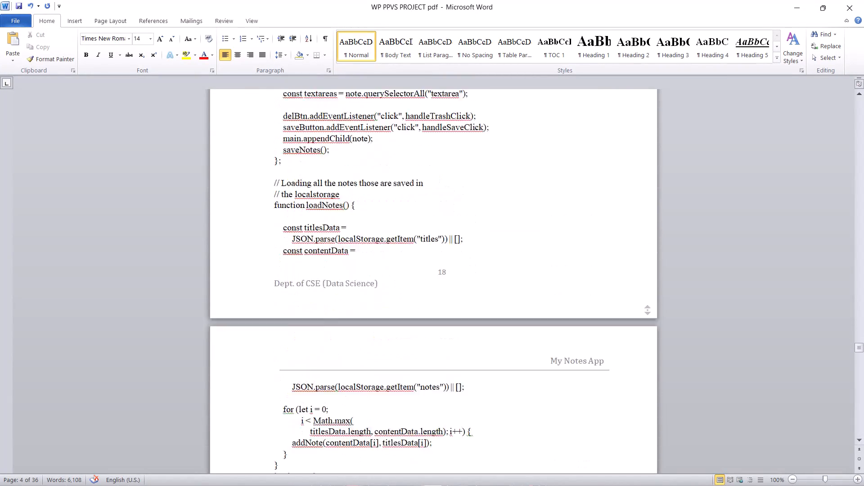
{"action": "middle_click_drag", "start_coordinate": [635, 414], "coordinate": [633, 427]}
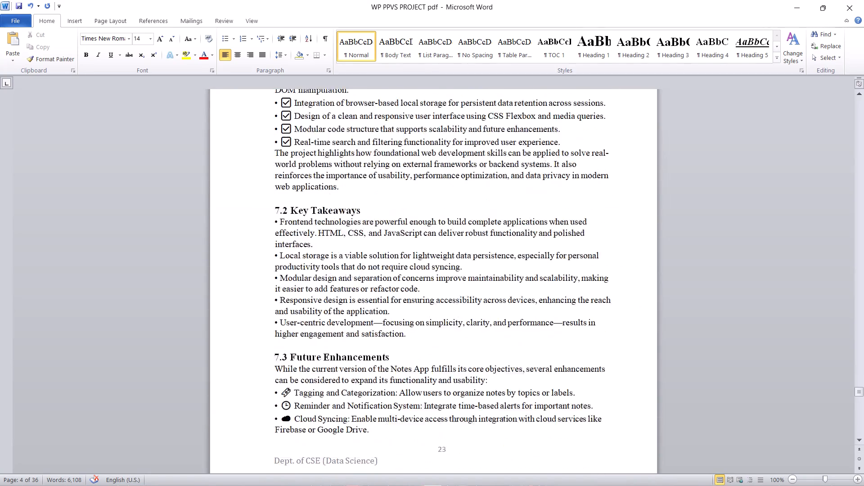
{"action": "middle_click_drag", "start_coordinate": [633, 427], "coordinate": [612, 246]}
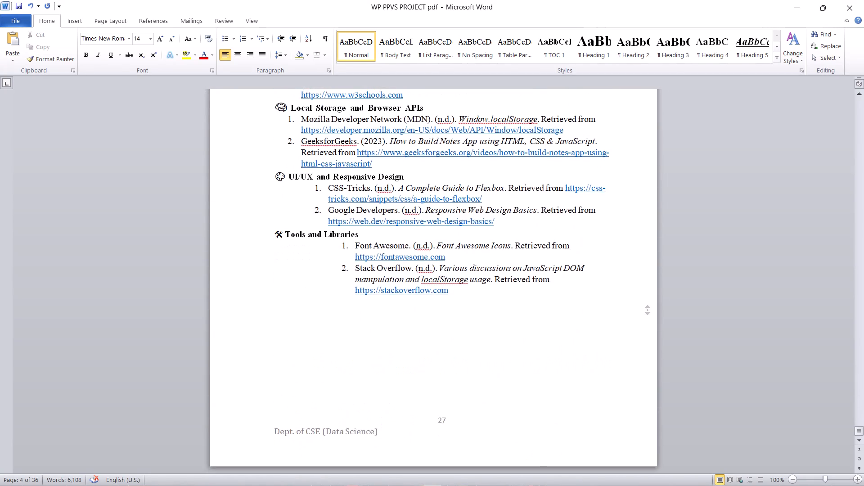
{"action": "middle_click_drag", "start_coordinate": [612, 246], "coordinate": [607, 92]}
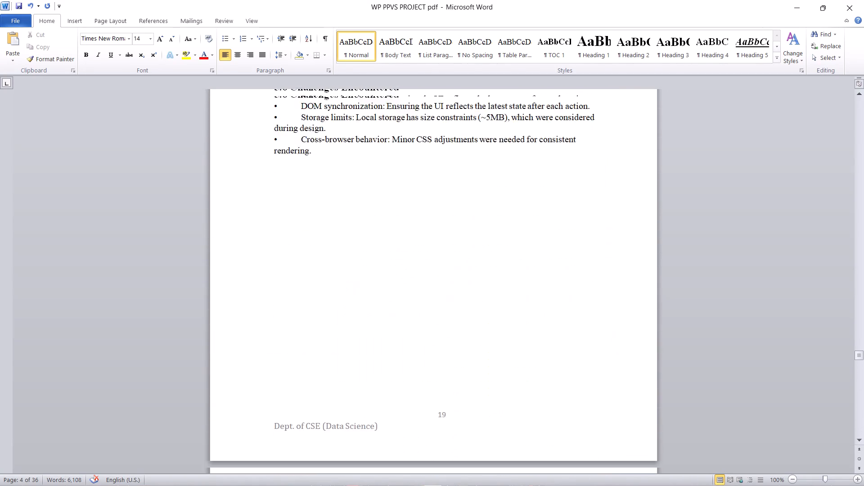
{"action": "middle_click_drag", "start_coordinate": [607, 92], "coordinate": [602, 54]}
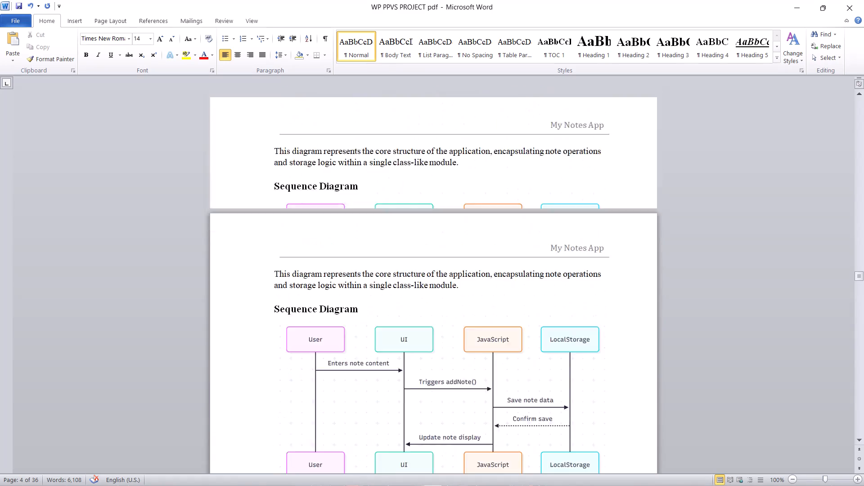
{"action": "middle_click_drag", "start_coordinate": [602, 54], "coordinate": [598, 75]}
{"action": "scroll", "coordinate": [552, 162], "scroll_direction": "up", "scroll_amount": 7}
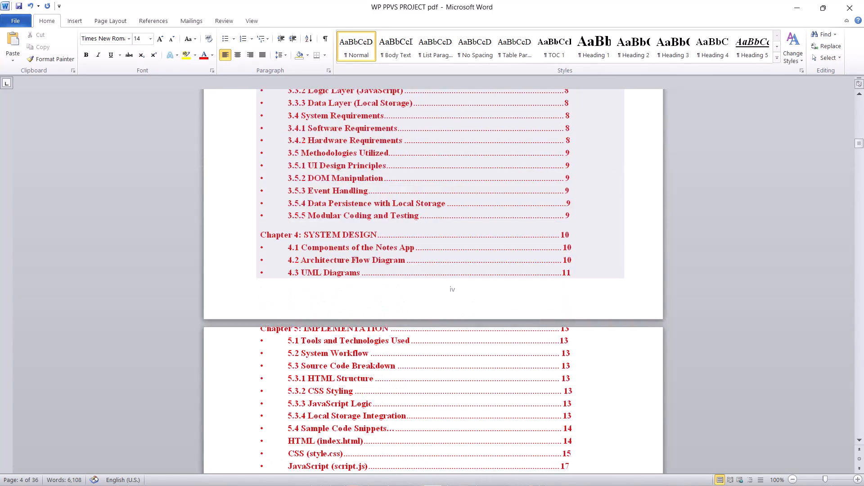
{"action": "scroll", "coordinate": [546, 180], "scroll_direction": "up", "scroll_amount": 20}
{"action": "scroll", "coordinate": [546, 180], "scroll_direction": "up", "scroll_amount": 10}
{"action": "scroll", "coordinate": [545, 264], "scroll_direction": "up", "scroll_amount": 5}
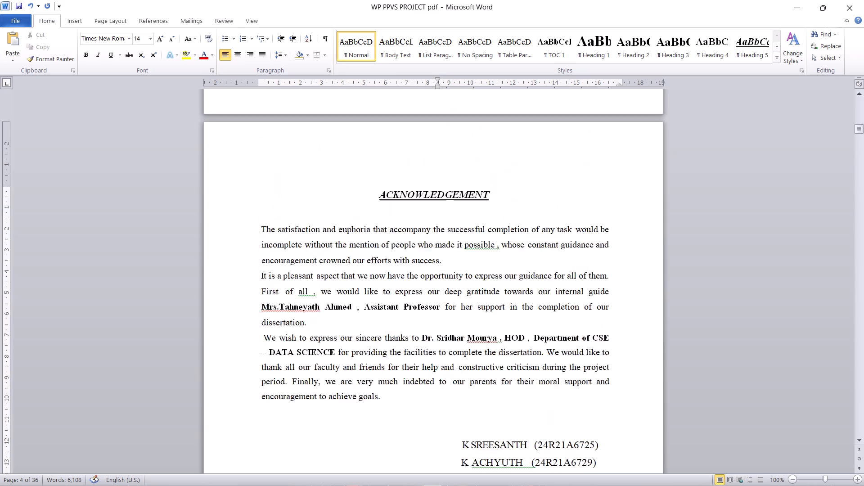
{"action": "scroll", "coordinate": [545, 264], "scroll_direction": "up", "scroll_amount": 3}
{"action": "scroll", "coordinate": [544, 264], "scroll_direction": "down", "scroll_amount": 13}
{"action": "scroll", "coordinate": [544, 264], "scroll_direction": "down", "scroll_amount": 14}
{"action": "scroll", "coordinate": [544, 264], "scroll_direction": "up", "scroll_amount": 3}
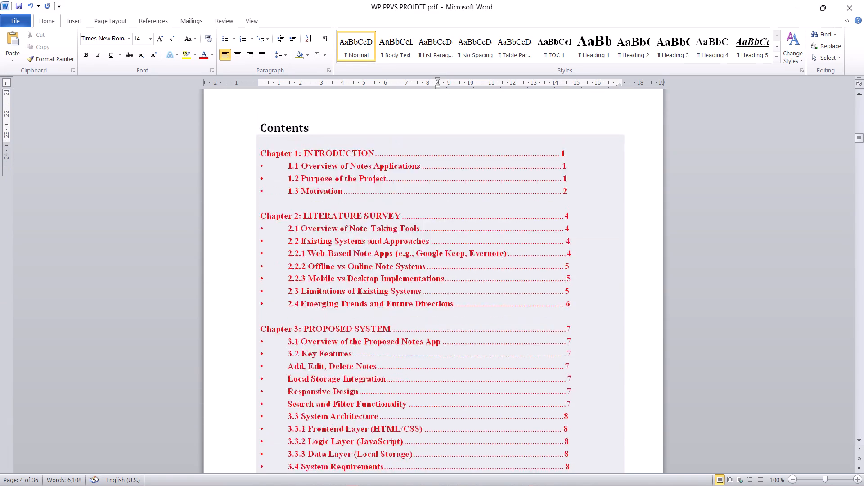
Insert four extra spaces before the fourth student's roll number on the Acknowledgement page to align it with the roll numbers above.
{"action": "scroll", "coordinate": [544, 264], "scroll_direction": "up", "scroll_amount": 16}
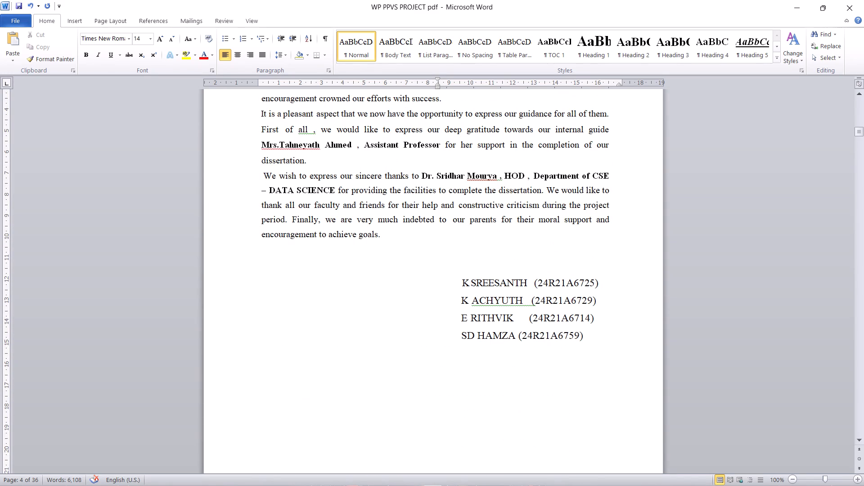
{"action": "left_click", "coordinate": [515, 339]}
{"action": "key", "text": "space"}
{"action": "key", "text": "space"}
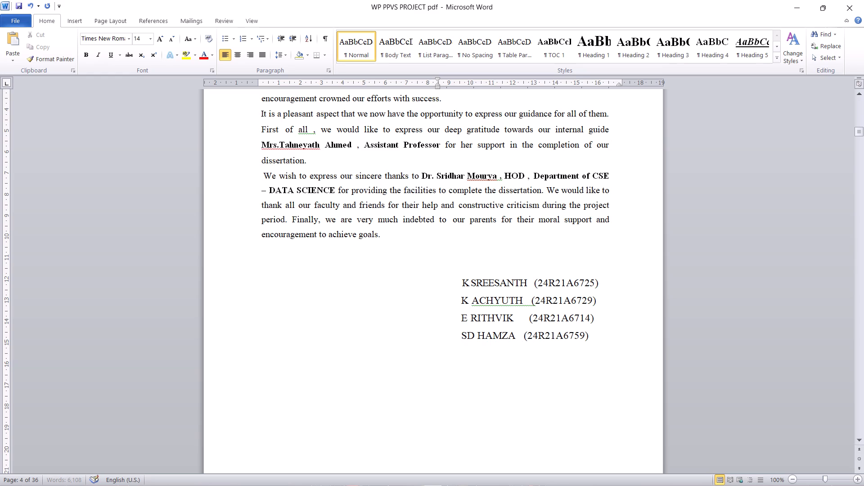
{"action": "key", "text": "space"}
{"action": "scroll", "coordinate": [515, 339], "scroll_direction": "up", "scroll_amount": 3}
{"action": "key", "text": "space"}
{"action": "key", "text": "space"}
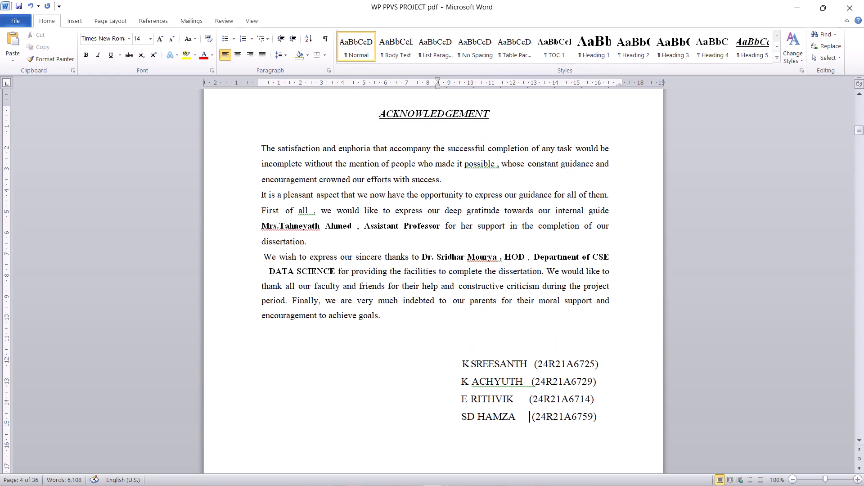
{"action": "key", "text": "BackSpace"}
Insert four extra spaces before the fourth student's roll number on the Declaration page to align it with the roll numbers above.
{"action": "scroll", "coordinate": [479, 339], "scroll_direction": "up", "scroll_amount": 5}
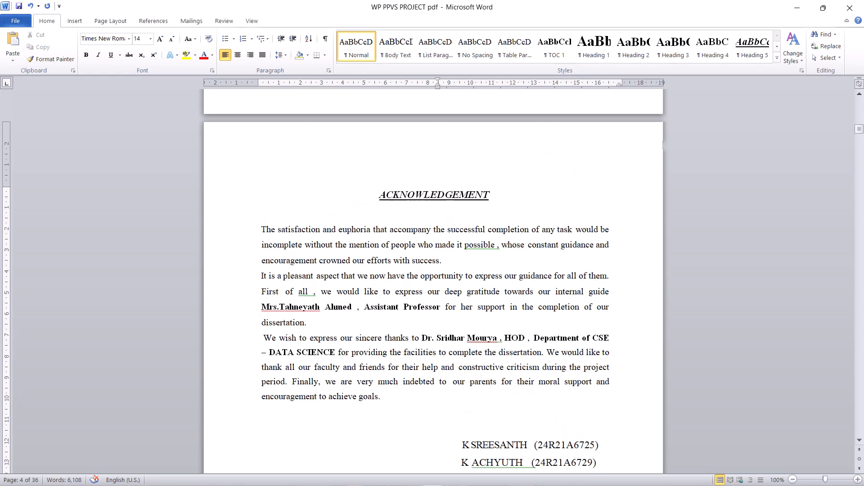
{"action": "scroll", "coordinate": [479, 339], "scroll_direction": "up", "scroll_amount": 10}
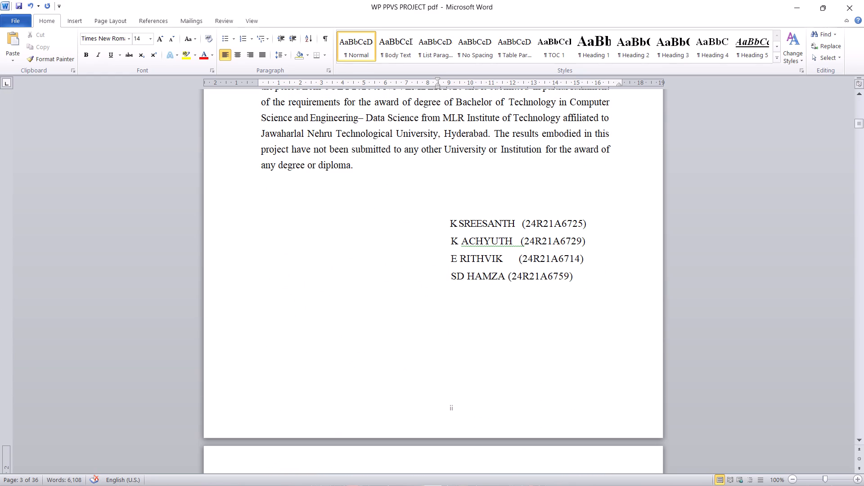
{"action": "left_click", "coordinate": [508, 277]}
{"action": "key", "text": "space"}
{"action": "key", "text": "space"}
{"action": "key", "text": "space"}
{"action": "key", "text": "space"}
Compare the student lists on the Declaration and Acknowledgement pages and save the document.
{"action": "scroll", "coordinate": [495, 280], "scroll_direction": "up", "scroll_amount": 6}
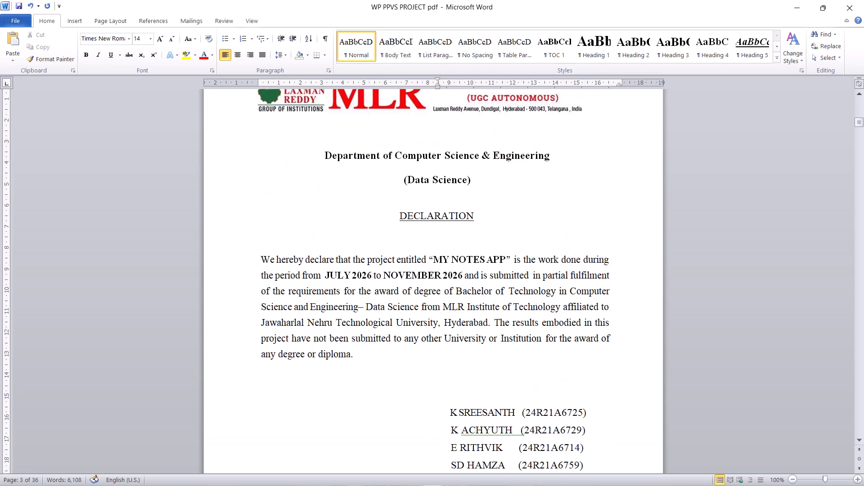
{"action": "scroll", "coordinate": [495, 280], "scroll_direction": "up", "scroll_amount": 7}
{"action": "scroll", "coordinate": [495, 280], "scroll_direction": "down", "scroll_amount": 7}
{"action": "scroll", "coordinate": [336, 245], "scroll_direction": "down", "scroll_amount": 4}
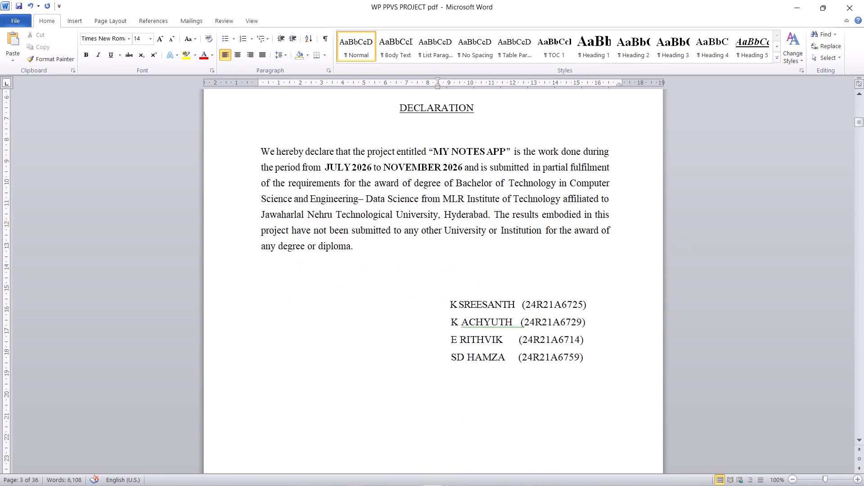
{"action": "scroll", "coordinate": [339, 251], "scroll_direction": "down", "scroll_amount": 16}
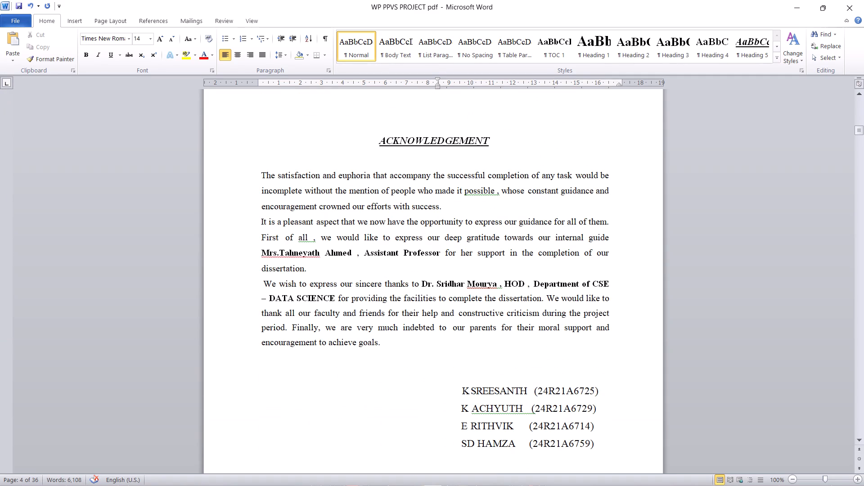
{"action": "scroll", "coordinate": [428, 240], "scroll_direction": "up", "scroll_amount": 17}
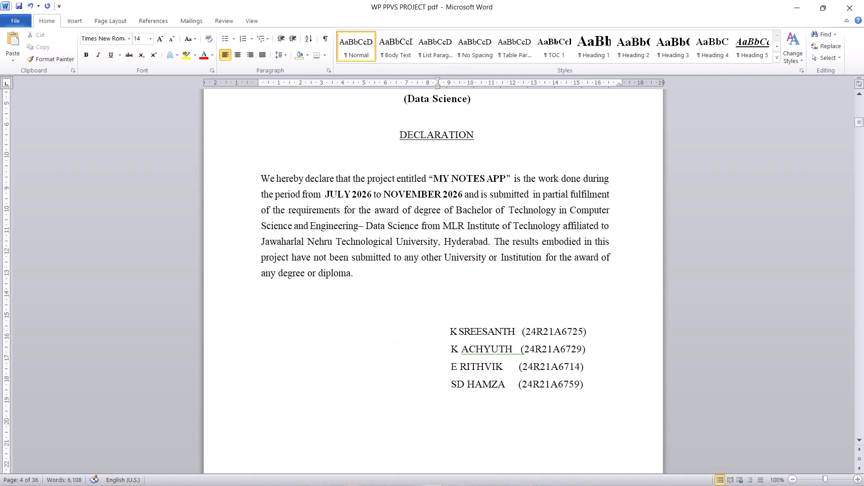
{"action": "scroll", "coordinate": [428, 240], "scroll_direction": "up", "scroll_amount": 6}
{"action": "key", "text": "ctrl+s"}
Add one more space before the fourth student's roll number on the Declaration page.
{"action": "scroll", "coordinate": [428, 235], "scroll_direction": "up", "scroll_amount": 6}
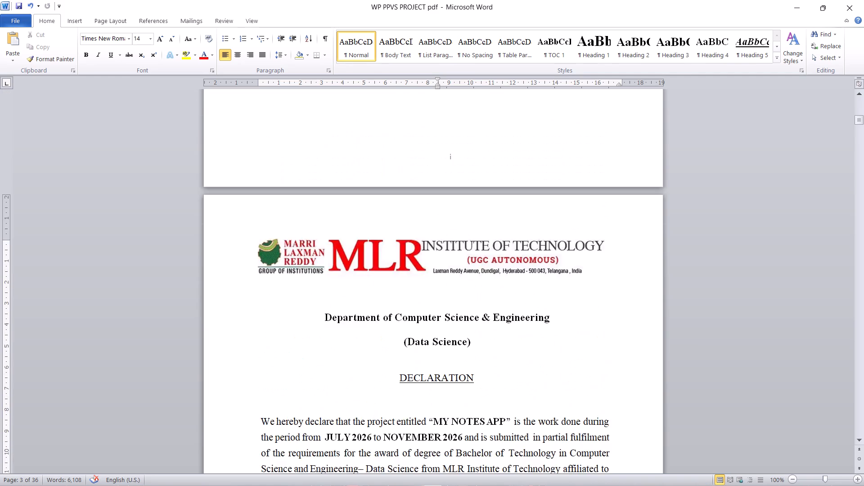
{"action": "scroll", "coordinate": [429, 229], "scroll_direction": "up", "scroll_amount": 14}
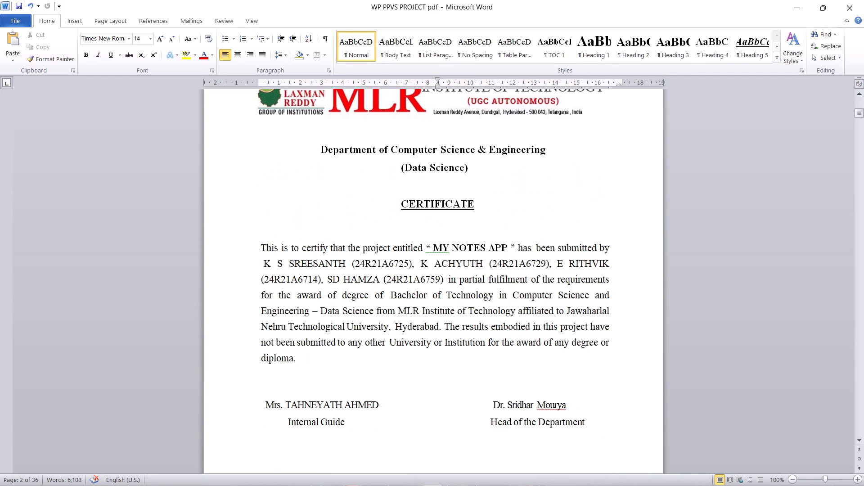
{"action": "scroll", "coordinate": [428, 213], "scroll_direction": "up", "scroll_amount": 1}
{"action": "scroll", "coordinate": [428, 213], "scroll_direction": "down", "scroll_amount": 1}
{"action": "scroll", "coordinate": [428, 213], "scroll_direction": "up", "scroll_amount": 1}
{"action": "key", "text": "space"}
Review the Certificate, Declaration, contents and title pages for the updated student and Head of the Department details.
{"action": "scroll", "coordinate": [450, 238], "scroll_direction": "up", "scroll_amount": 4}
{"action": "scroll", "coordinate": [450, 237], "scroll_direction": "down", "scroll_amount": 6}
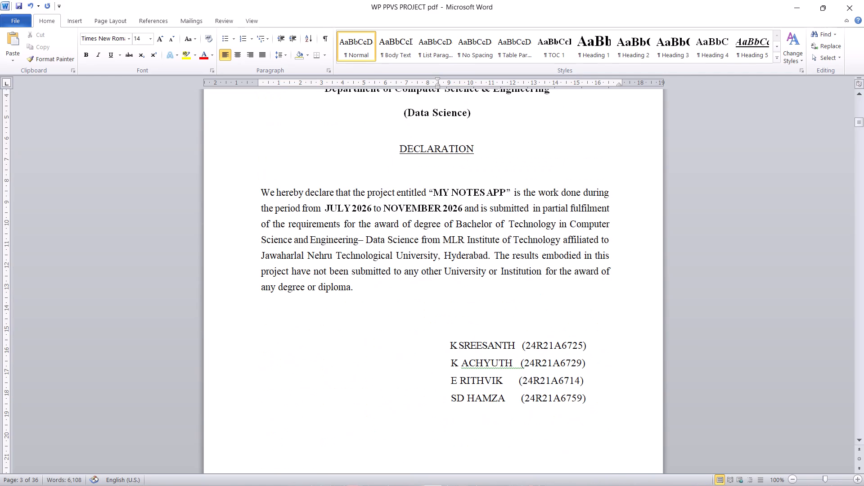
{"action": "scroll", "coordinate": [449, 228], "scroll_direction": "up", "scroll_amount": 20}
{"action": "scroll", "coordinate": [449, 228], "scroll_direction": "up", "scroll_amount": 1}
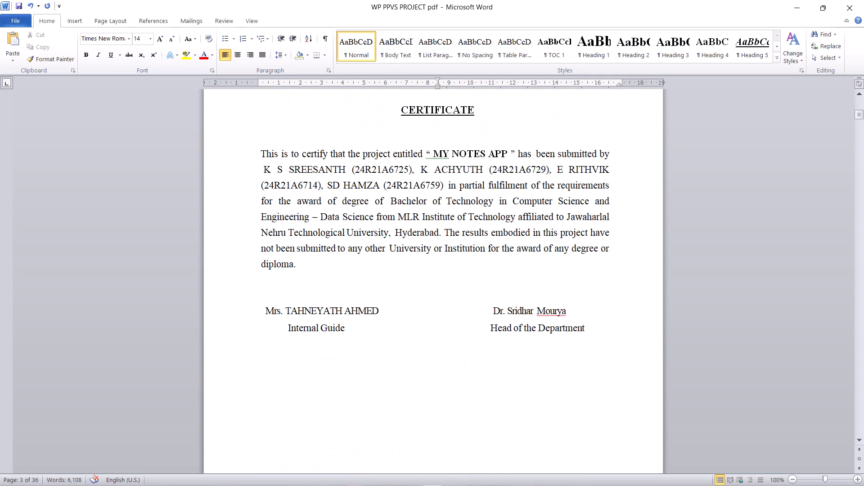
{"action": "scroll", "coordinate": [446, 209], "scroll_direction": "up", "scroll_amount": 5}
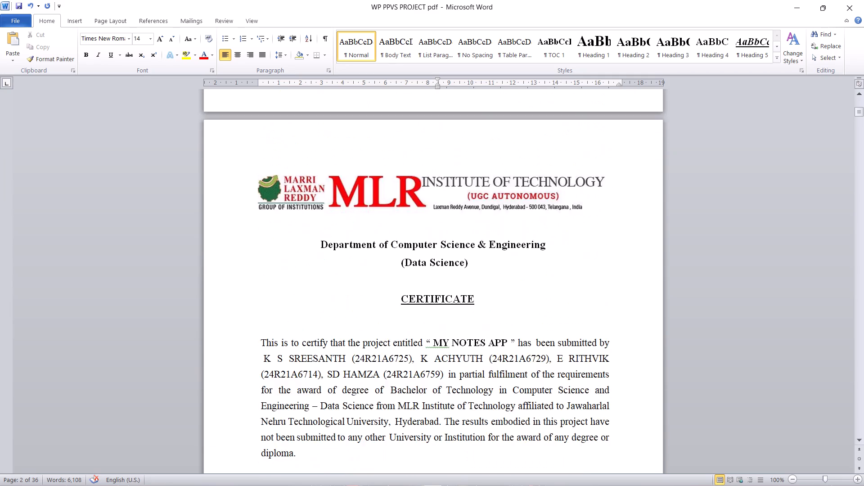
{"action": "scroll", "coordinate": [446, 209], "scroll_direction": "up", "scroll_amount": 20}
{"action": "scroll", "coordinate": [445, 207], "scroll_direction": "down", "scroll_amount": 20}
{"action": "scroll", "coordinate": [445, 207], "scroll_direction": "down", "scroll_amount": 2}
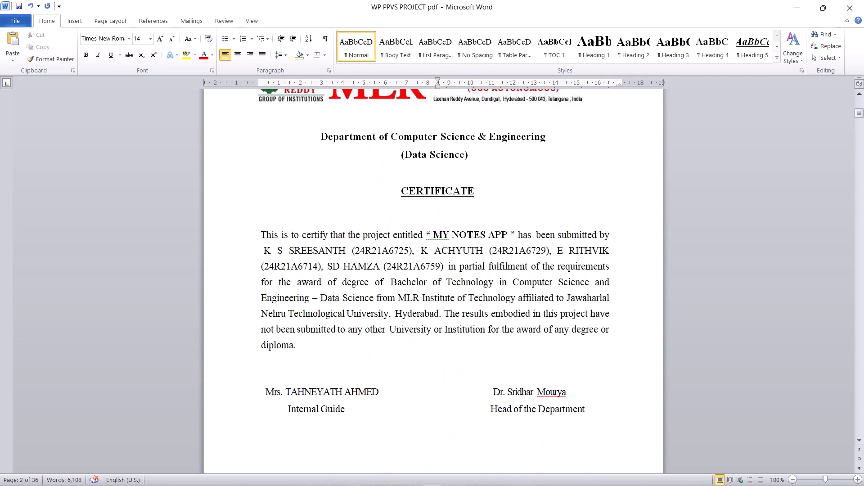
{"action": "scroll", "coordinate": [445, 201], "scroll_direction": "down", "scroll_amount": 20}
{"action": "scroll", "coordinate": [445, 201], "scroll_direction": "down", "scroll_amount": 4}
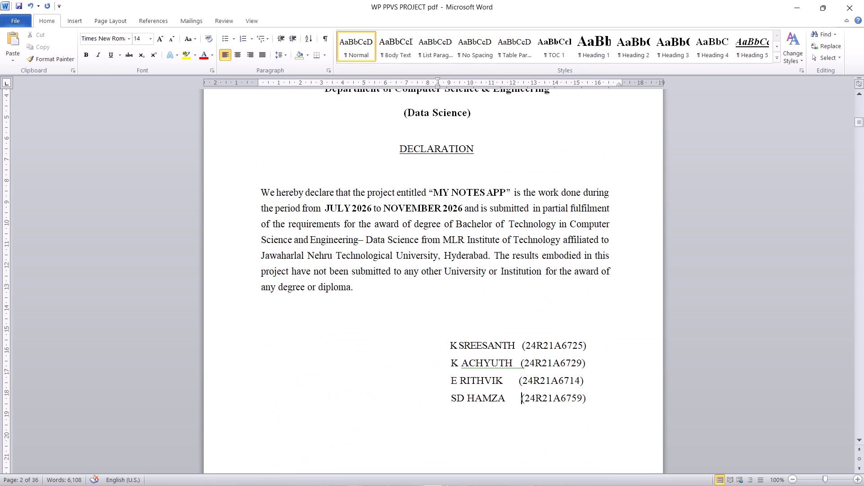
{"action": "scroll", "coordinate": [445, 201], "scroll_direction": "down", "scroll_amount": 16}
{"action": "scroll", "coordinate": [445, 201], "scroll_direction": "down", "scroll_amount": 20}
{"action": "scroll", "coordinate": [445, 201], "scroll_direction": "down", "scroll_amount": 5}
{"action": "scroll", "coordinate": [445, 201], "scroll_direction": "up", "scroll_amount": 3}
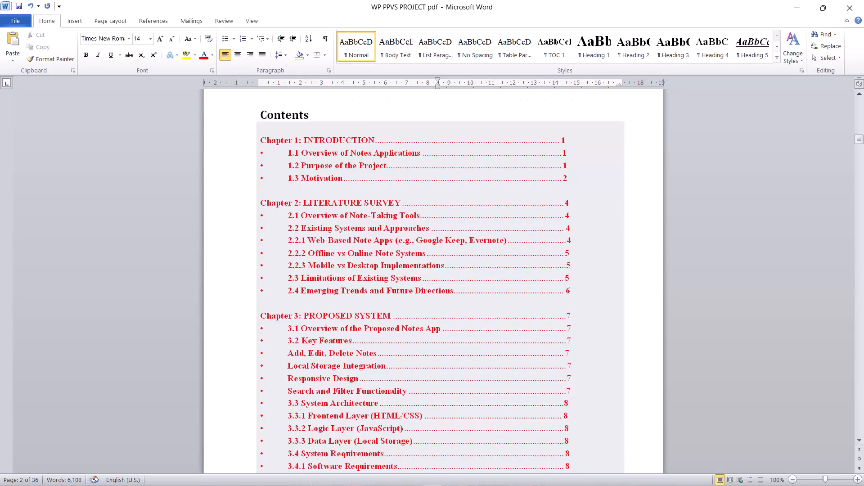
{"action": "scroll", "coordinate": [445, 201], "scroll_direction": "up", "scroll_amount": 17}
{"action": "scroll", "coordinate": [444, 199], "scroll_direction": "up", "scroll_amount": 16}
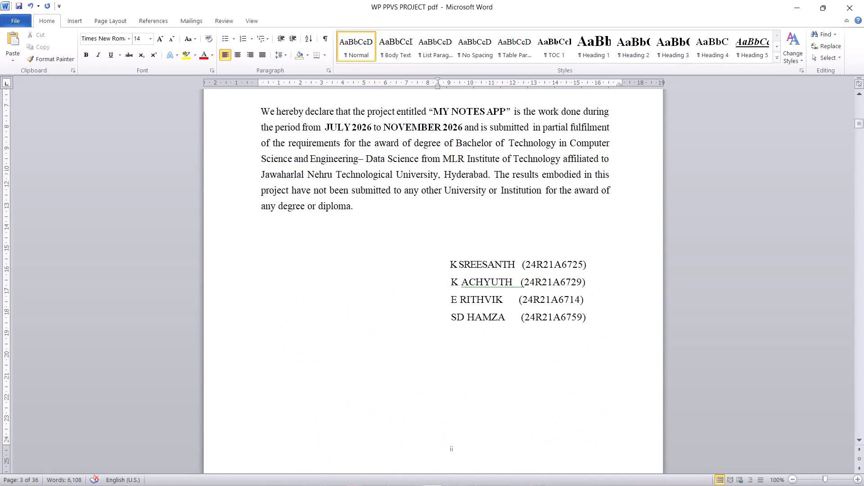
{"action": "scroll", "coordinate": [444, 196], "scroll_direction": "up", "scroll_amount": 7}
{"action": "scroll", "coordinate": [443, 195], "scroll_direction": "up", "scroll_amount": 20}
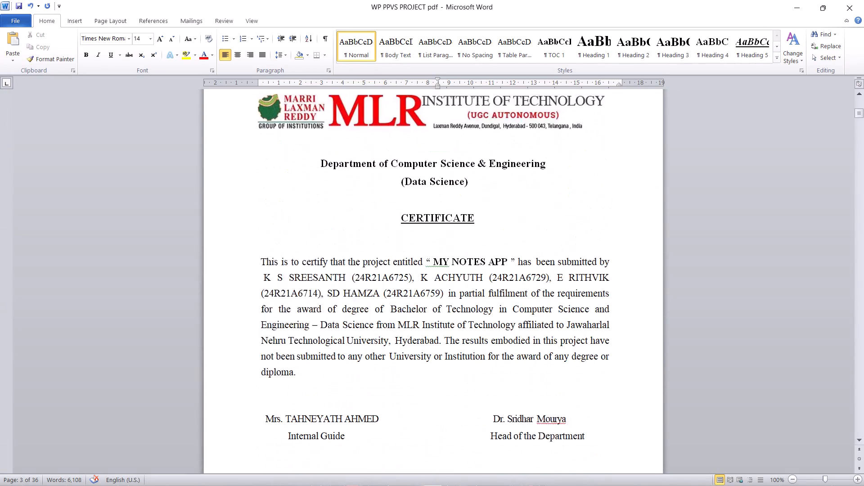
{"action": "scroll", "coordinate": [443, 195], "scroll_direction": "up", "scroll_amount": 7}
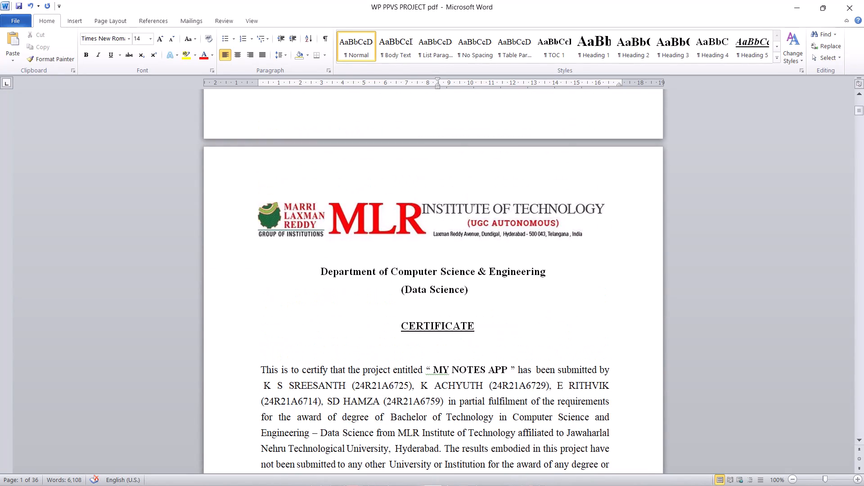
{"action": "scroll", "coordinate": [442, 195], "scroll_direction": "up", "scroll_amount": 20}
{"action": "scroll", "coordinate": [442, 195], "scroll_direction": "up", "scroll_amount": 6}
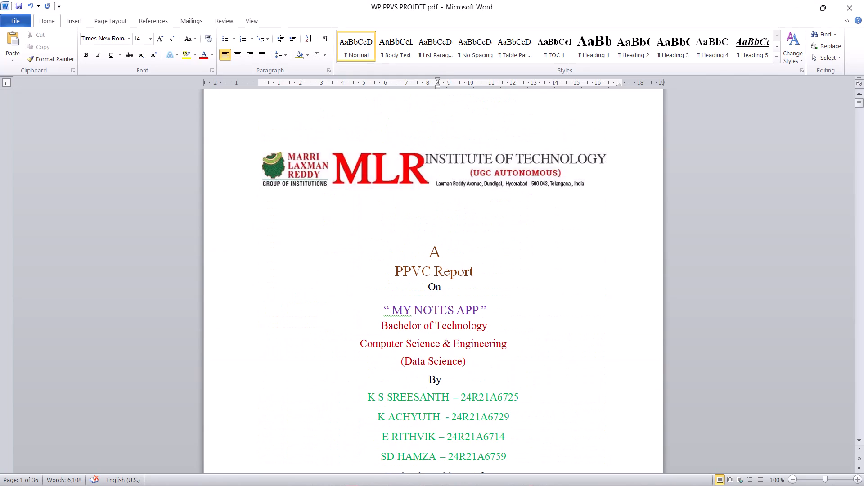
Export the report as a PDF named "WP final ppvc" to the OneDrive Desktop folder, replacing the existing file.
{"action": "left_click", "coordinate": [14, 17]}
{"action": "left_click", "coordinate": [40, 50]}
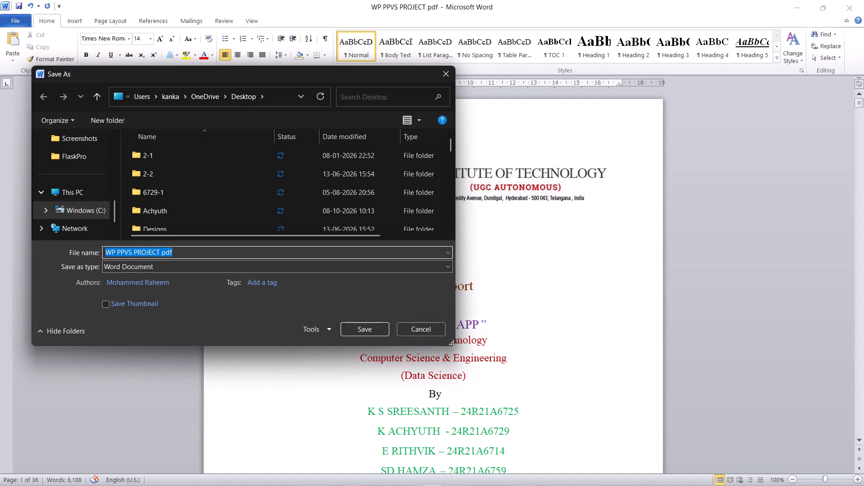
{"action": "key", "text": "BackSpace"}
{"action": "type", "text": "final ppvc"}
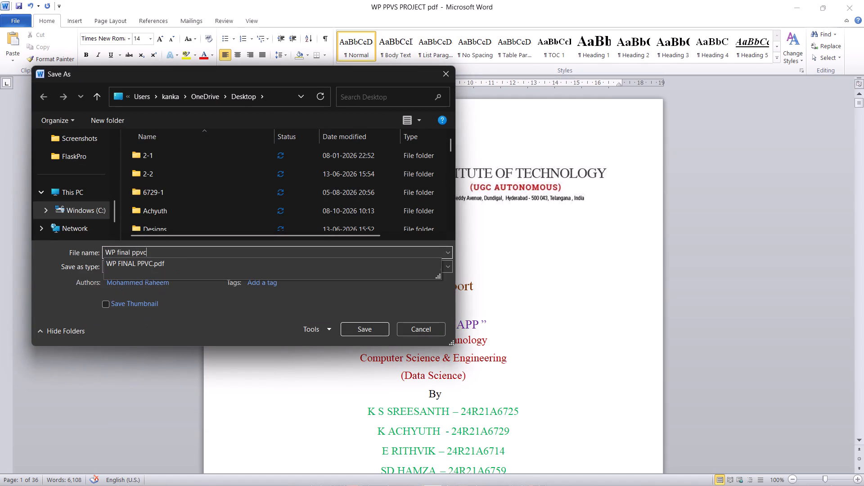
{"action": "scroll", "coordinate": [72, 195], "scroll_direction": "up", "scroll_amount": 8}
{"action": "left_click", "coordinate": [72, 187]}
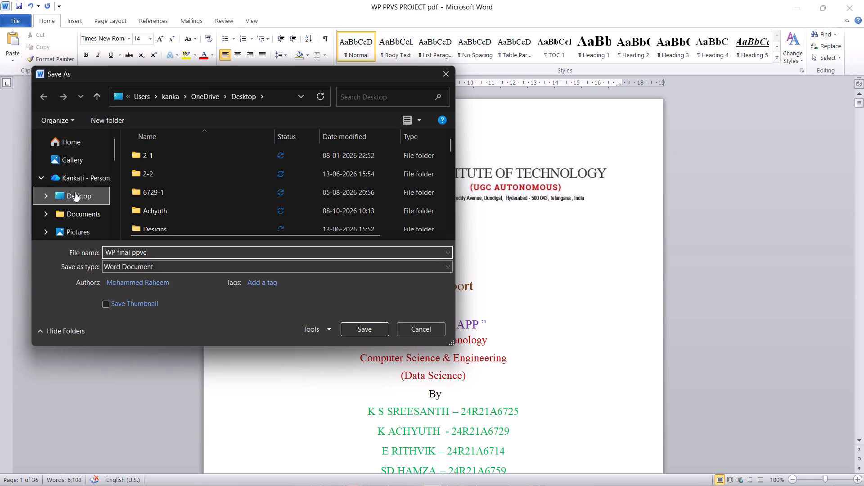
{"action": "left_click", "coordinate": [154, 270]}
{"action": "left_click", "coordinate": [132, 331]}
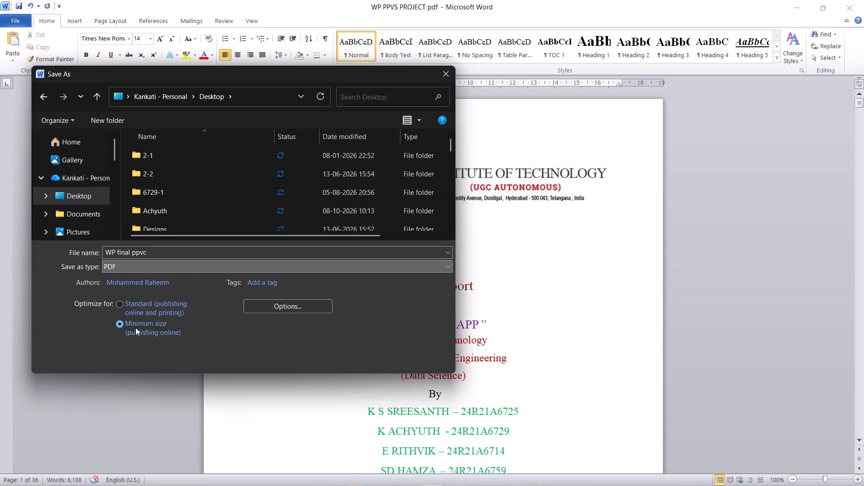
{"action": "left_click", "coordinate": [356, 362]}
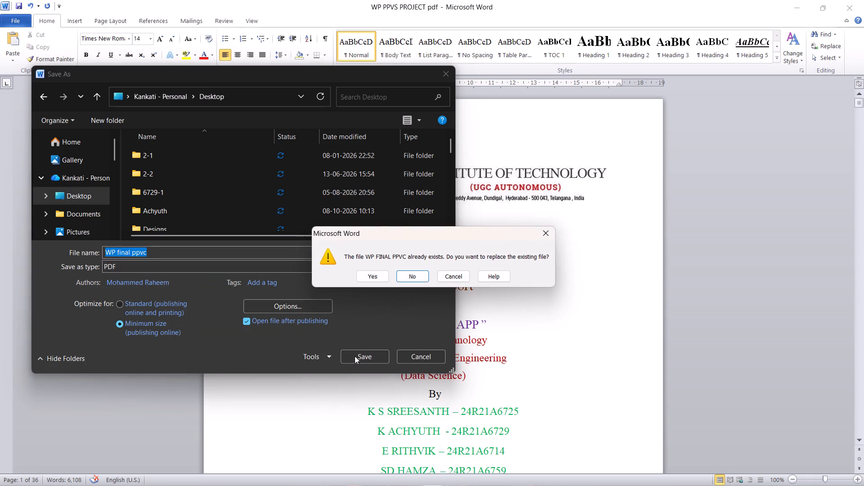
{"action": "left_click", "coordinate": [378, 277]}
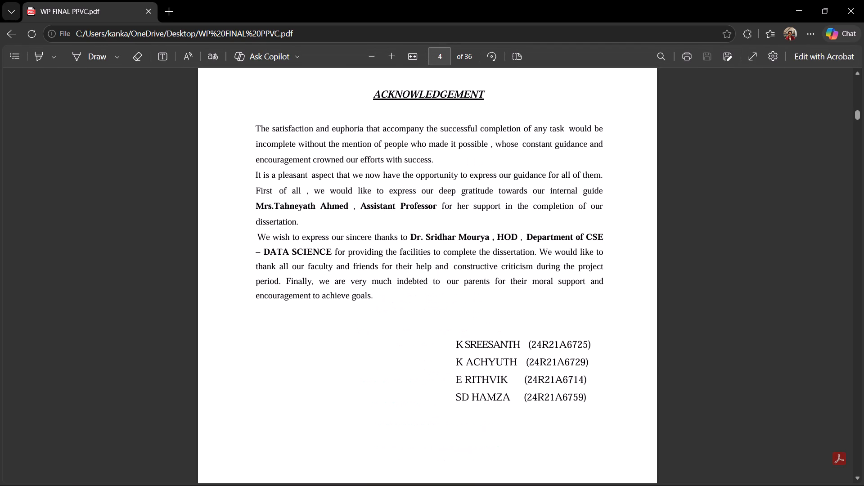
Review the Acknowledgement, Declaration, Certificate and title pages of the exported PDF for the student and Head of the Department details.
{"action": "scroll", "coordinate": [362, 260], "scroll_direction": "up", "scroll_amount": 13}
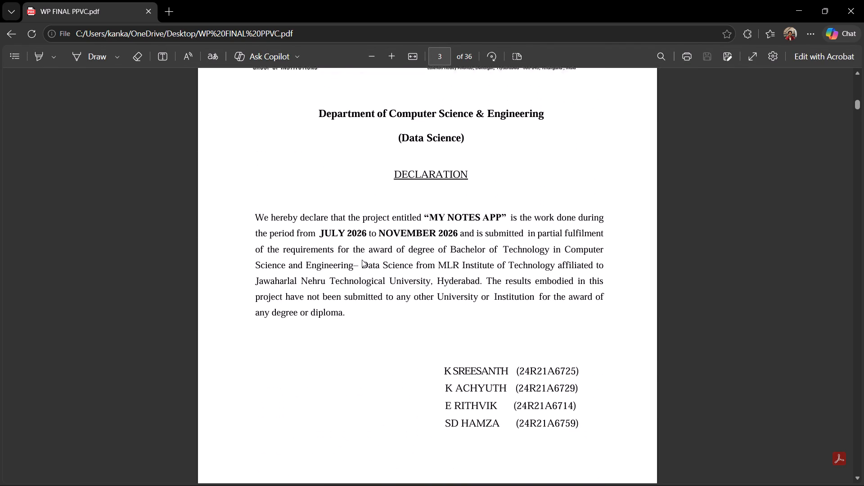
{"action": "scroll", "coordinate": [362, 260], "scroll_direction": "up", "scroll_amount": 9}
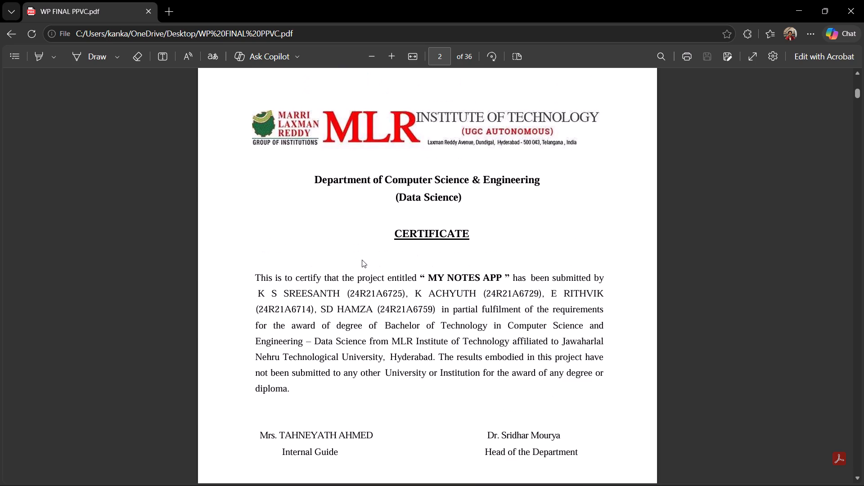
{"action": "scroll", "coordinate": [362, 260], "scroll_direction": "up", "scroll_amount": 11}
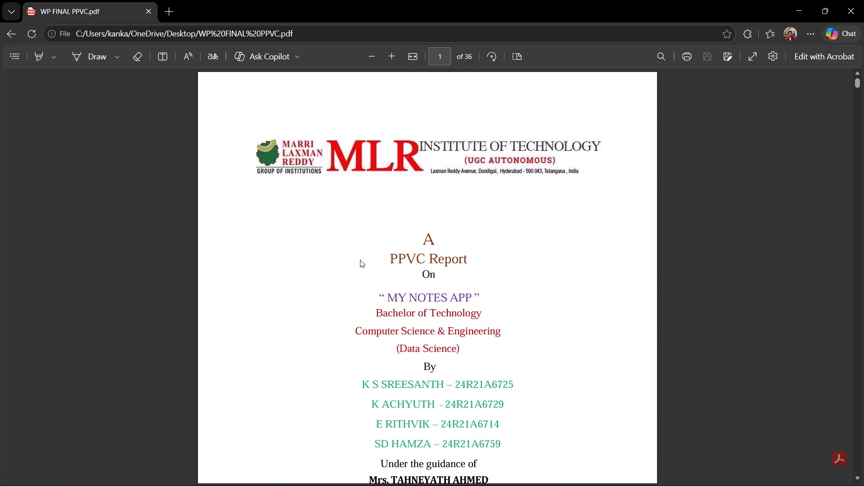
{"action": "scroll", "coordinate": [360, 260], "scroll_direction": "down", "scroll_amount": 7}
{"action": "scroll", "coordinate": [545, 456], "scroll_direction": "down", "scroll_amount": 6}
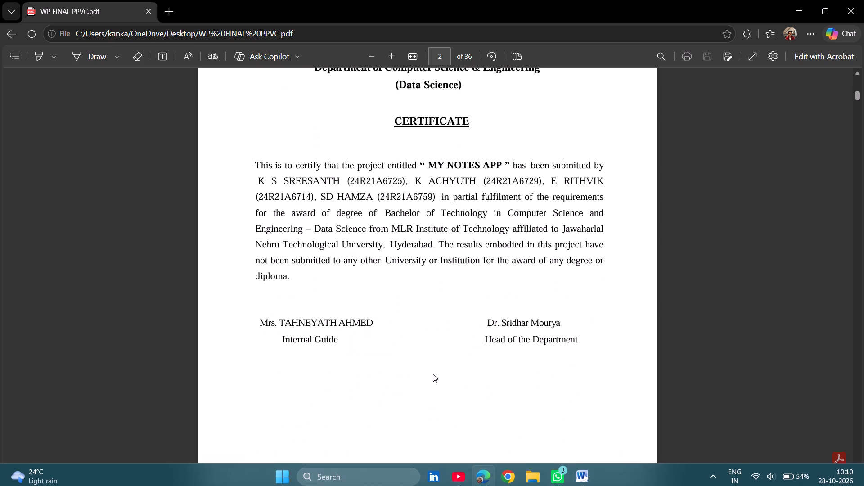
Review the exported PDF from the Certificate page through the contents and chapters to the UML diagram pages, and close it.
{"action": "scroll", "coordinate": [433, 374], "scroll_direction": "down", "scroll_amount": 18}
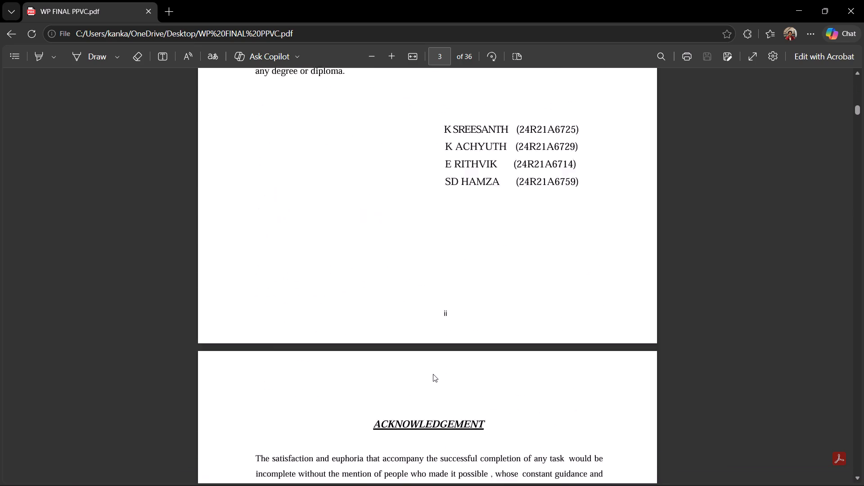
{"action": "scroll", "coordinate": [433, 374], "scroll_direction": "down", "scroll_amount": 6}
{"action": "scroll", "coordinate": [433, 374], "scroll_direction": "up", "scroll_amount": 4}
{"action": "scroll", "coordinate": [432, 373], "scroll_direction": "down", "scroll_amount": 7}
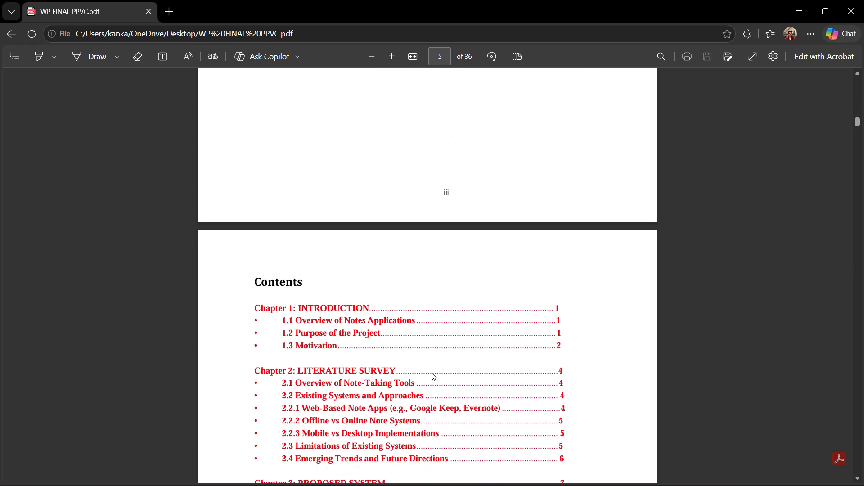
{"action": "scroll", "coordinate": [431, 372], "scroll_direction": "down", "scroll_amount": 7}
{"action": "scroll", "coordinate": [430, 369], "scroll_direction": "down", "scroll_amount": 20}
{"action": "scroll", "coordinate": [430, 369], "scroll_direction": "down", "scroll_amount": 10}
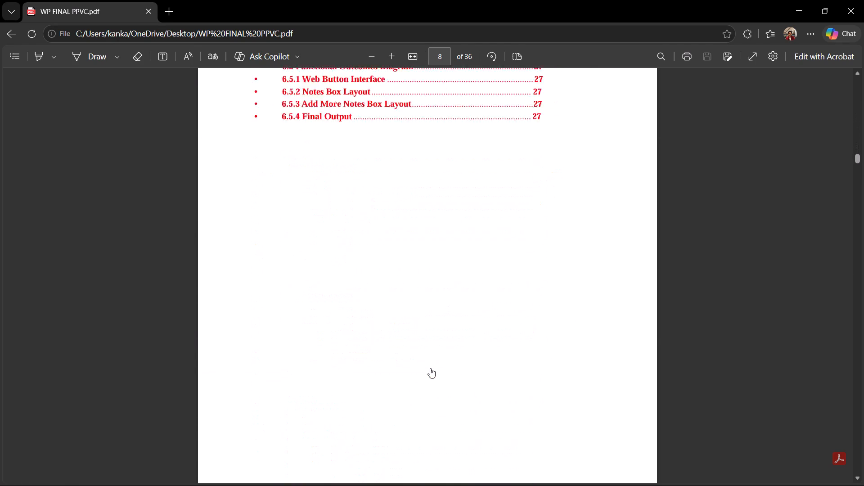
{"action": "scroll", "coordinate": [430, 368], "scroll_direction": "down", "scroll_amount": 18}
{"action": "scroll", "coordinate": [430, 368], "scroll_direction": "down", "scroll_amount": 20}
{"action": "scroll", "coordinate": [430, 368], "scroll_direction": "down", "scroll_amount": 3}
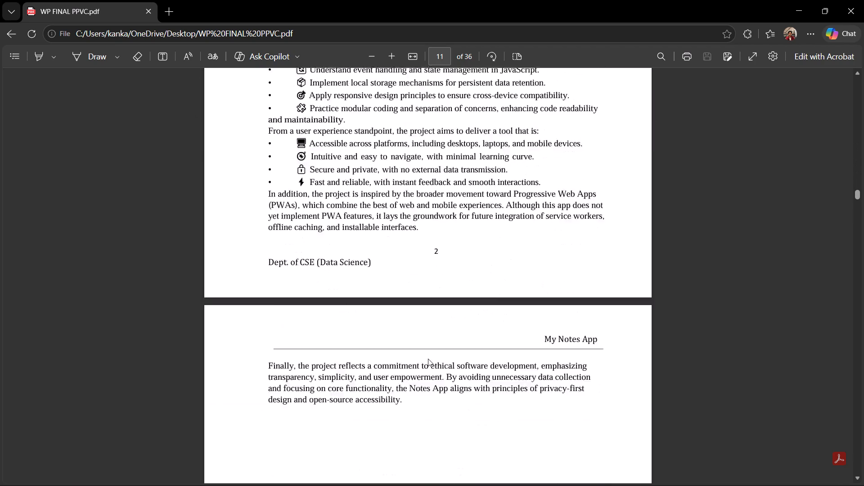
{"action": "scroll", "coordinate": [428, 359], "scroll_direction": "down", "scroll_amount": 19}
{"action": "scroll", "coordinate": [425, 348], "scroll_direction": "down", "scroll_amount": 20}
{"action": "scroll", "coordinate": [425, 348], "scroll_direction": "down", "scroll_amount": 5}
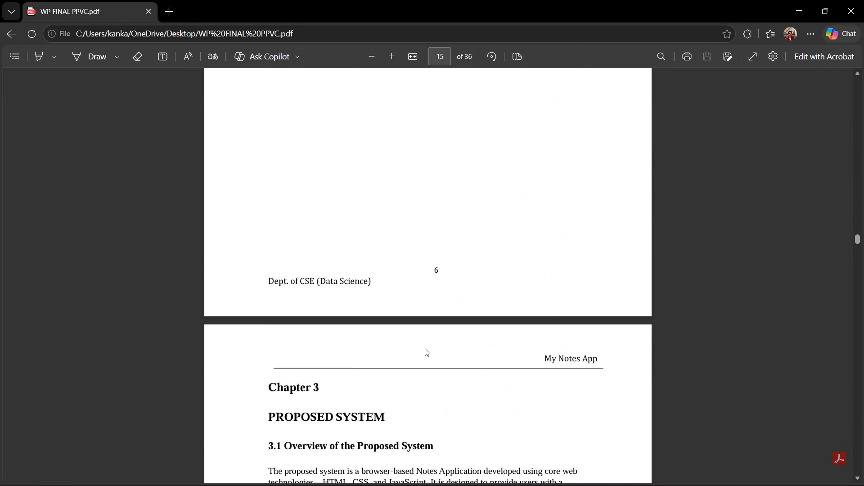
{"action": "scroll", "coordinate": [425, 348], "scroll_direction": "down", "scroll_amount": 7}
{"action": "scroll", "coordinate": [425, 338], "scroll_direction": "down", "scroll_amount": 20}
{"action": "scroll", "coordinate": [425, 338], "scroll_direction": "down", "scroll_amount": 19}
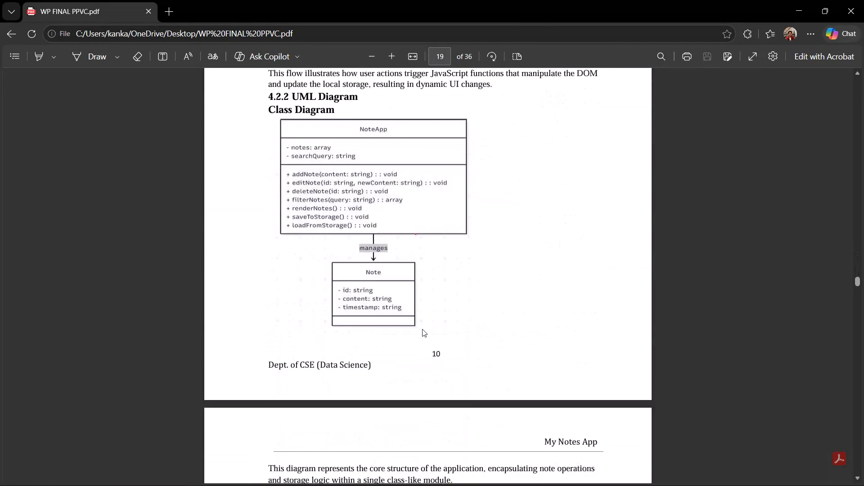
{"action": "scroll", "coordinate": [422, 329], "scroll_direction": "down", "scroll_amount": 13}
{"action": "left_click", "coordinate": [863, 0]}
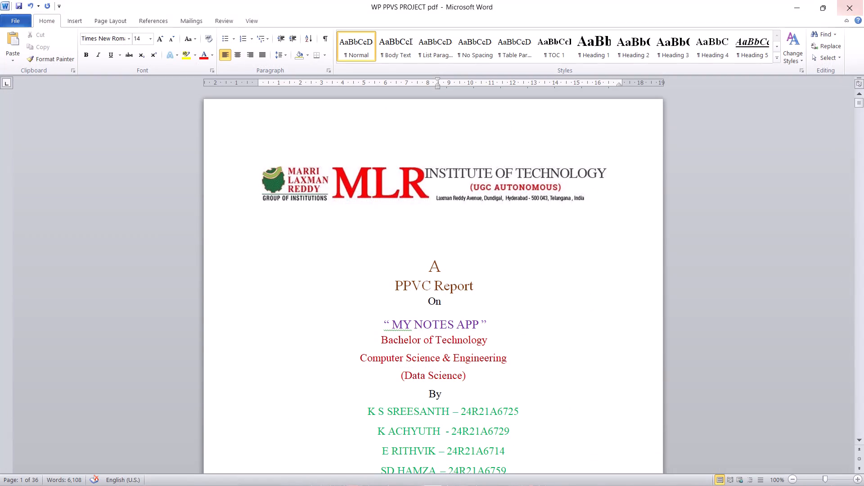
Close the "WP PPVS PROJECT pdf" Word document, saving its changes.
{"action": "left_click", "coordinate": [863, 0]}
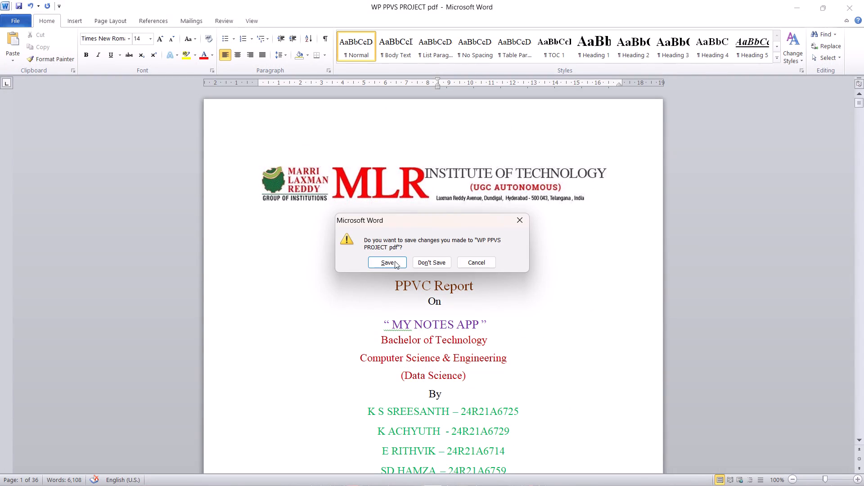
{"action": "left_click", "coordinate": [394, 261]}
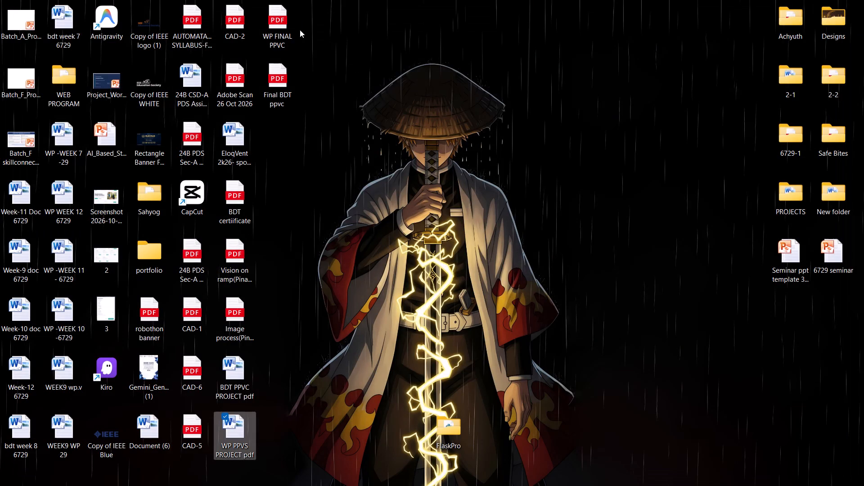
Copy the "WP FINAL PPVC" and "Final BDT ppvc" PDF files from the desktop.
{"action": "left_click_drag", "start_coordinate": [303, 12], "coordinate": [274, 87]}
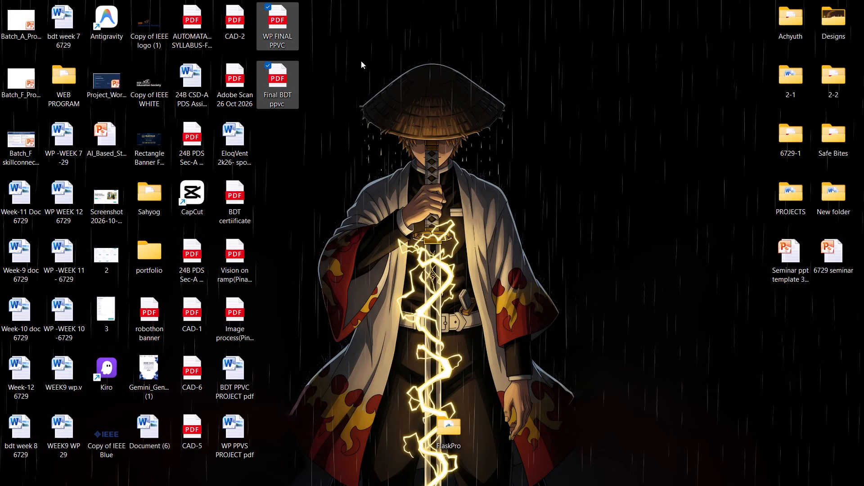
{"action": "key", "text": "ctrl+c"}
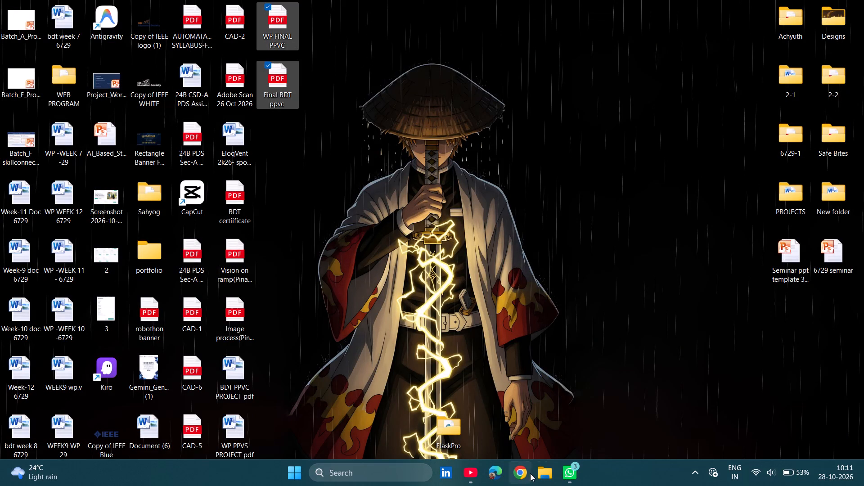